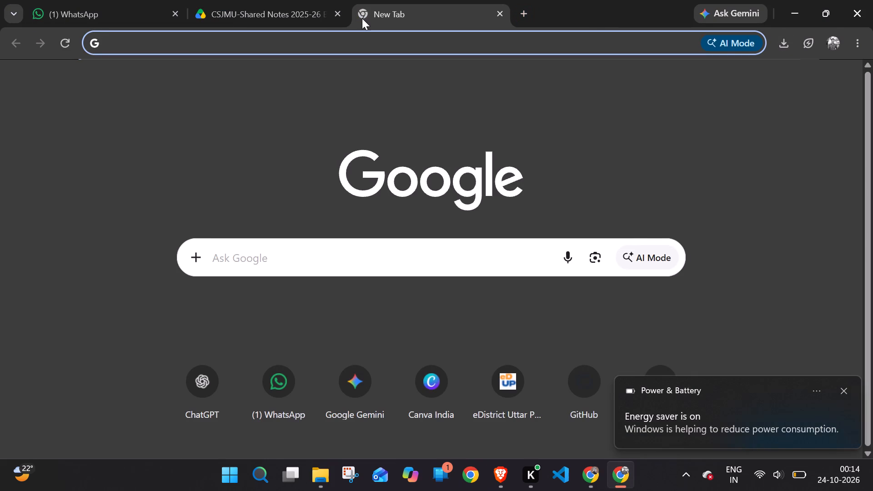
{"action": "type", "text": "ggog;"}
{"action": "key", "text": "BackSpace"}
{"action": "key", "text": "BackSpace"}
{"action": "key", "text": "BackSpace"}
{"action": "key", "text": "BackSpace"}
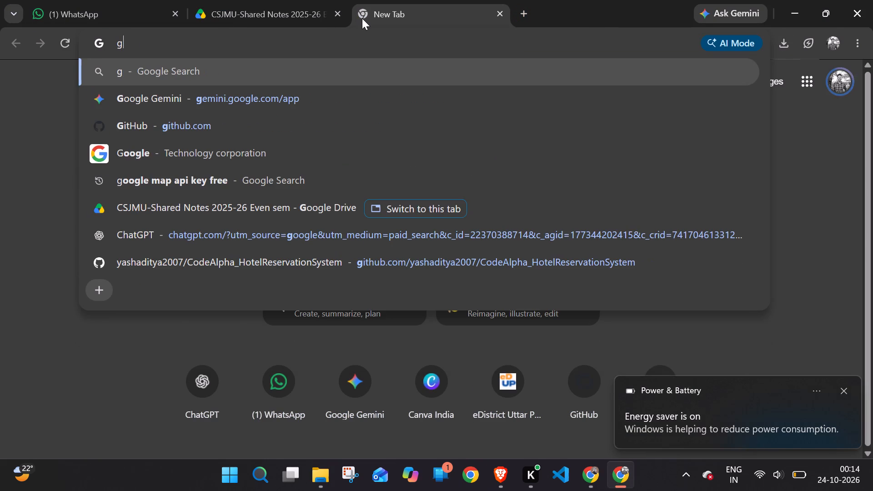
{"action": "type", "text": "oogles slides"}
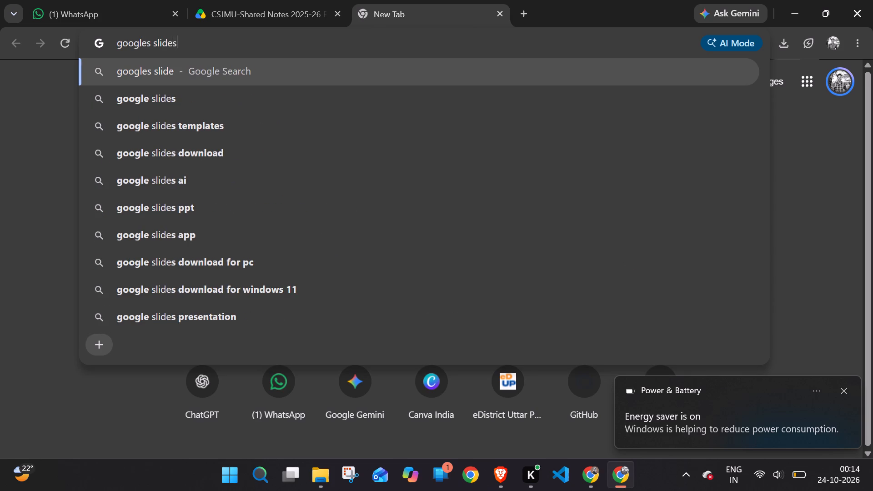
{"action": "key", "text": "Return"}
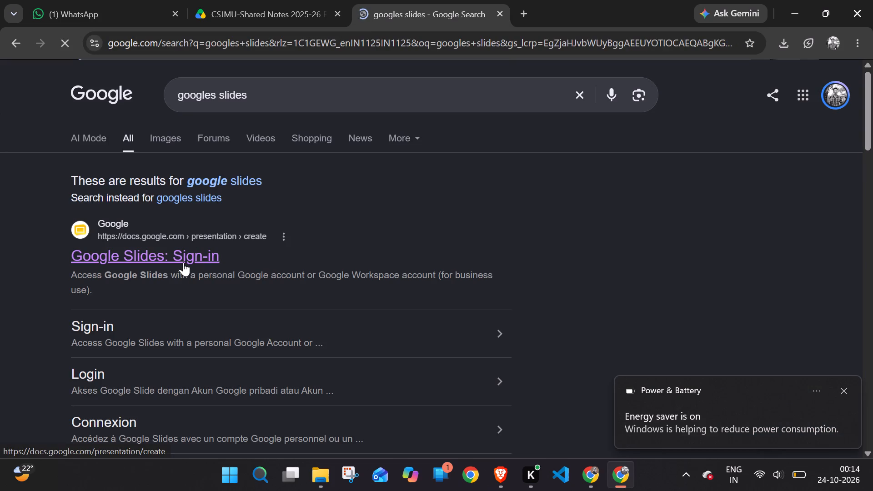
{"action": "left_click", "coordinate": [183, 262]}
Search the web for "canava" in a new tab and open the Canva India website.
{"action": "left_click", "coordinate": [529, 15]}
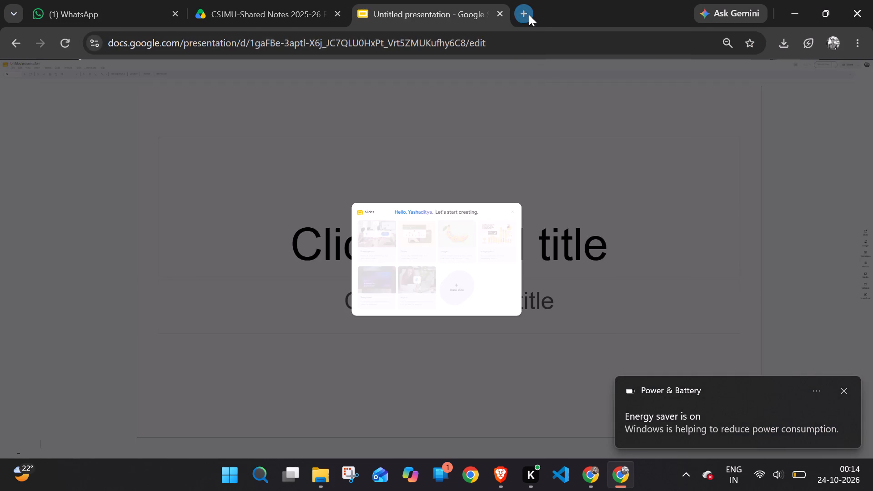
{"action": "type", "text": "canava"}
{"action": "key", "text": "Return"}
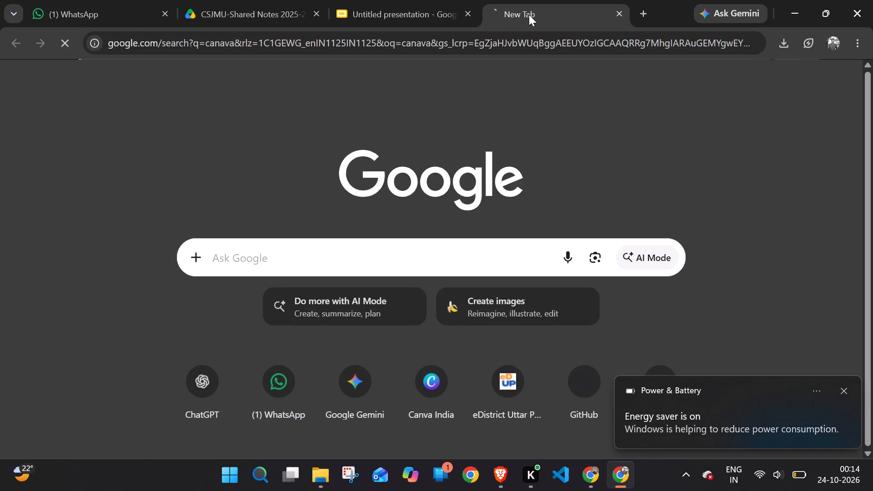
{"action": "key", "text": "Return"}
{"action": "left_click", "coordinate": [220, 263]}
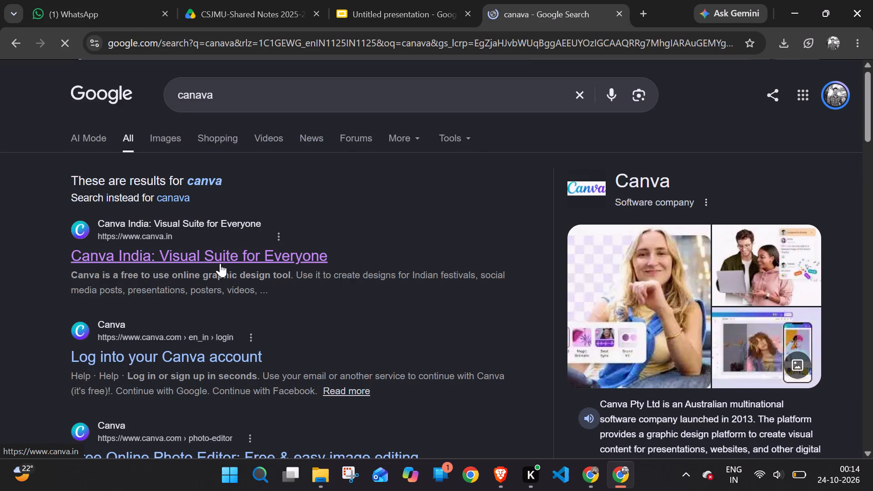
{"action": "left_click", "coordinate": [220, 263]}
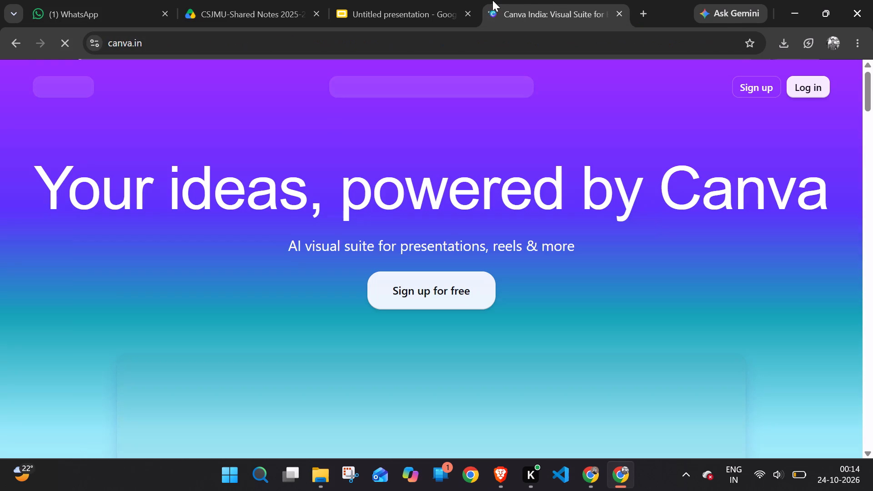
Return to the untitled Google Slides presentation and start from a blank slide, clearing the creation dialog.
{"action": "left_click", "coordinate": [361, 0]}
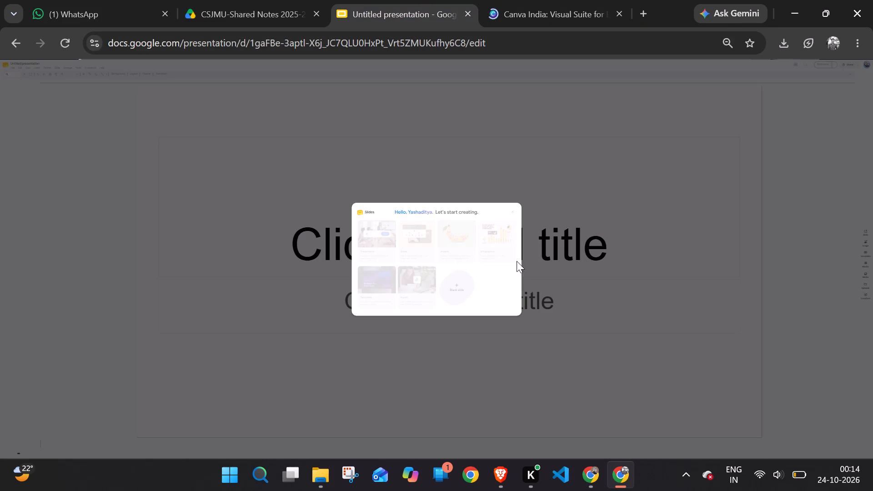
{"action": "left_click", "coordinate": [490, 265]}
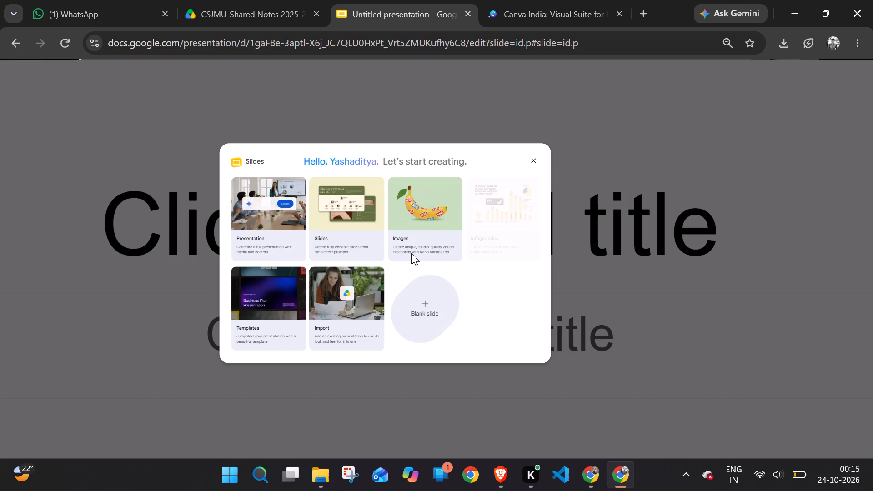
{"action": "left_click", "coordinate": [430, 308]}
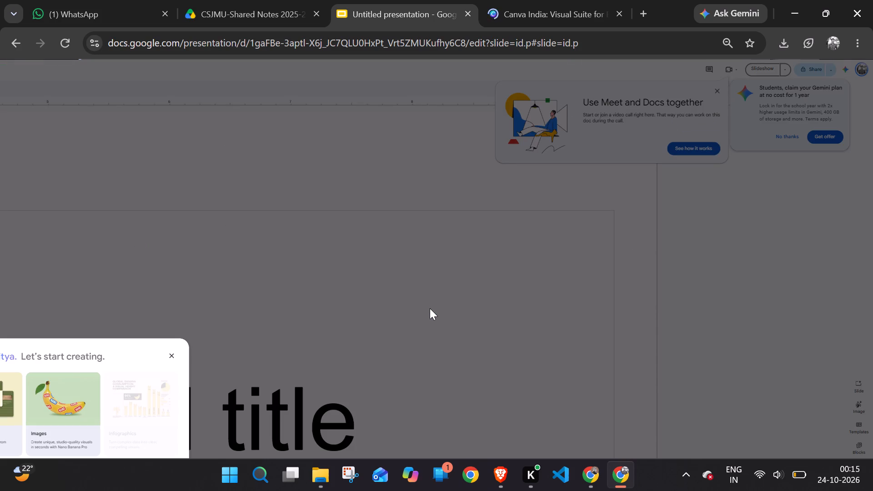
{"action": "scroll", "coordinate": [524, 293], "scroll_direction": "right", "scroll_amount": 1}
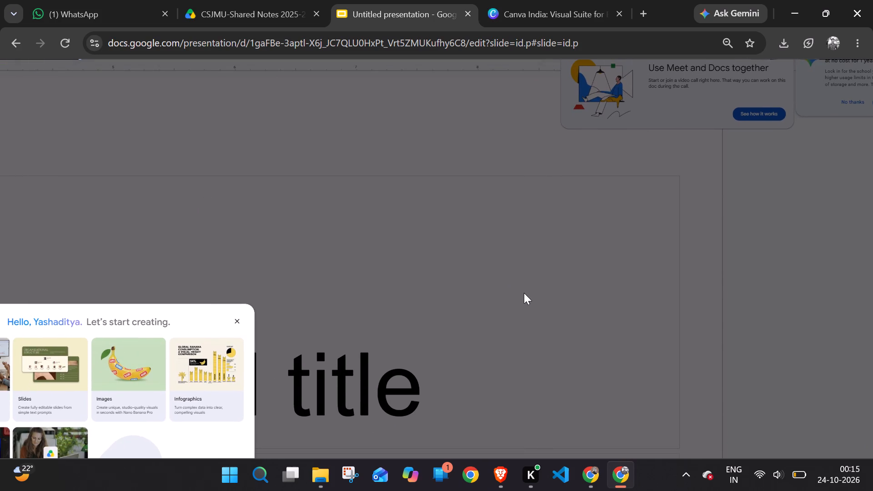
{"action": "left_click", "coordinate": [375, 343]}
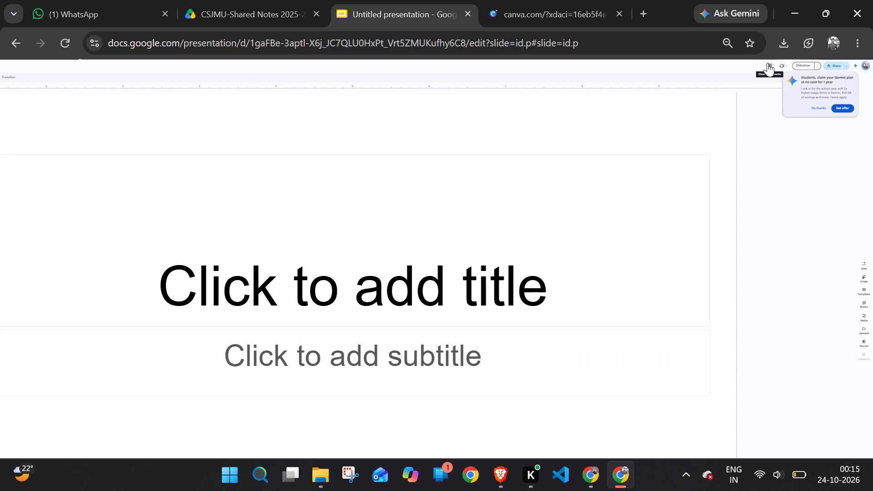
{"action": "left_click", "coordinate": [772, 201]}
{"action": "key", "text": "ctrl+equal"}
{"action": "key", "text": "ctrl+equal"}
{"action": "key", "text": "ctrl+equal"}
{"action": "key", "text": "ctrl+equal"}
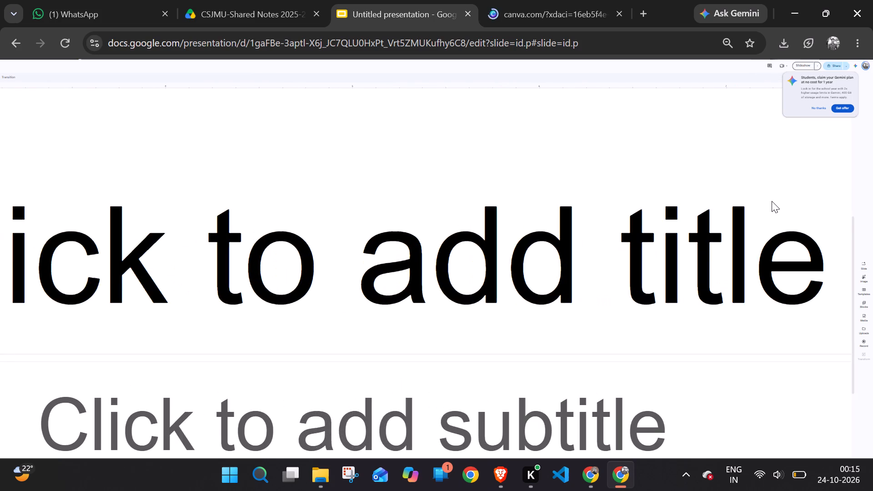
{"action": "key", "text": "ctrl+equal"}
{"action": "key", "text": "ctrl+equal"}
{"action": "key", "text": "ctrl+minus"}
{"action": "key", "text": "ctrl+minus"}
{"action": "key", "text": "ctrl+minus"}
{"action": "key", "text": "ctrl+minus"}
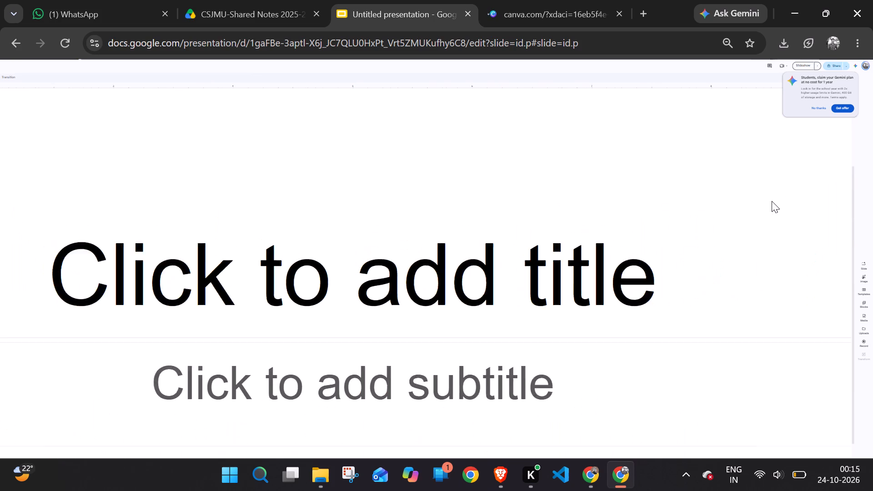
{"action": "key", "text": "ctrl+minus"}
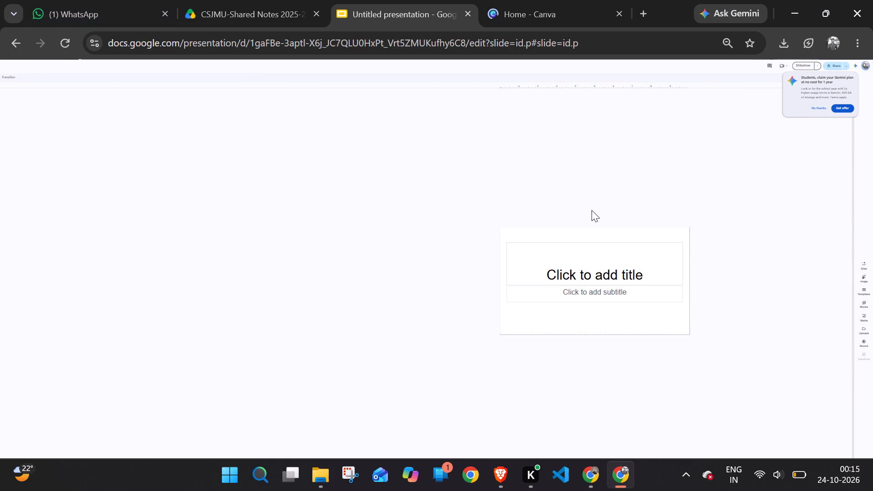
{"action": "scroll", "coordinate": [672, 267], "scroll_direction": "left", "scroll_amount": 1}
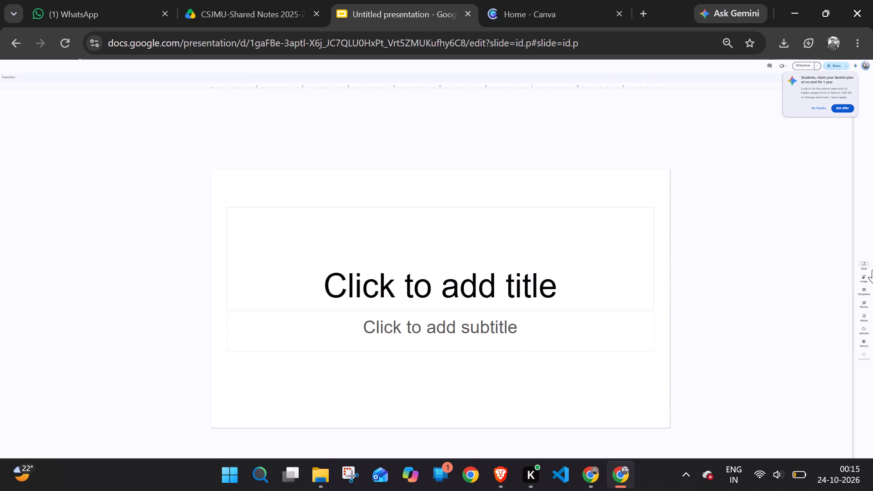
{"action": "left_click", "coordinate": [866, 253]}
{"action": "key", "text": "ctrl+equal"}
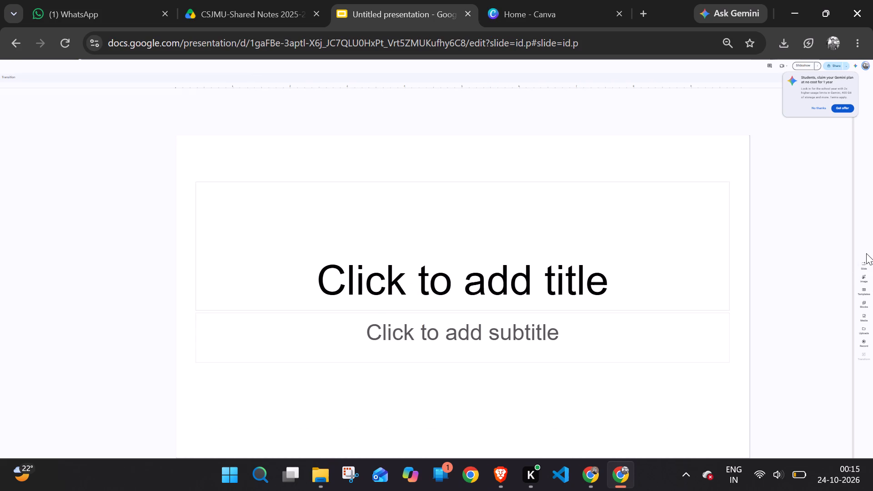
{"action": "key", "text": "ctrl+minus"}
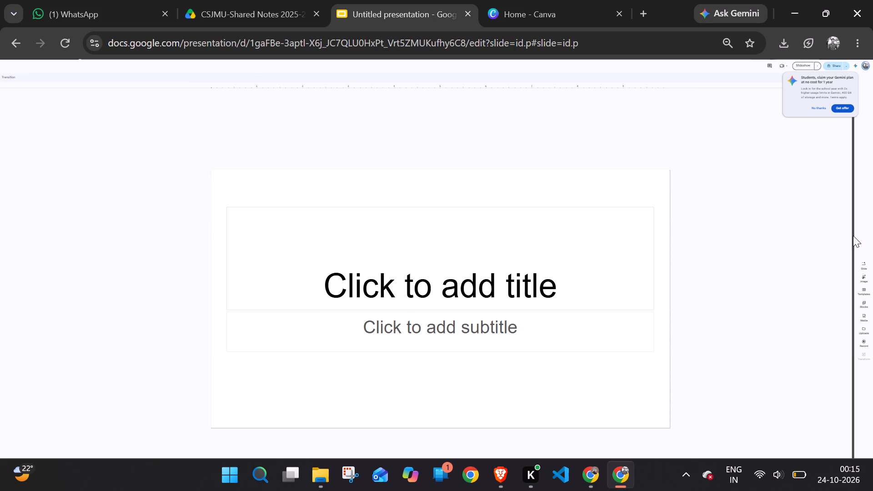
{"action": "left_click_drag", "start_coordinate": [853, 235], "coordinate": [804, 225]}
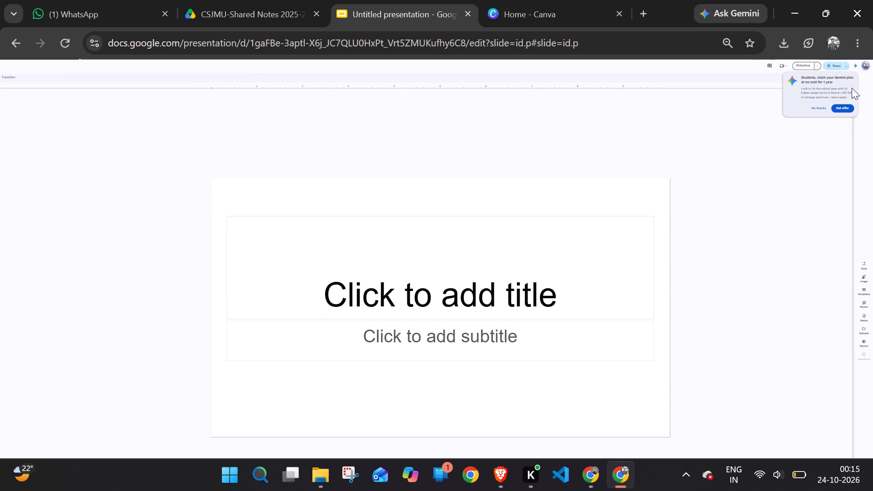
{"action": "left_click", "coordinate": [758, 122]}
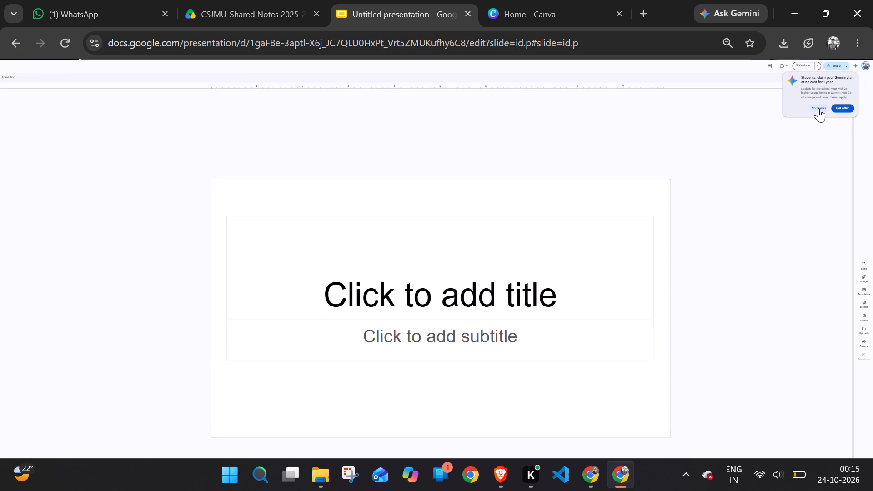
Decline the Gemini student offer and browse the Google Slides presentation templates.
{"action": "left_click", "coordinate": [818, 108]}
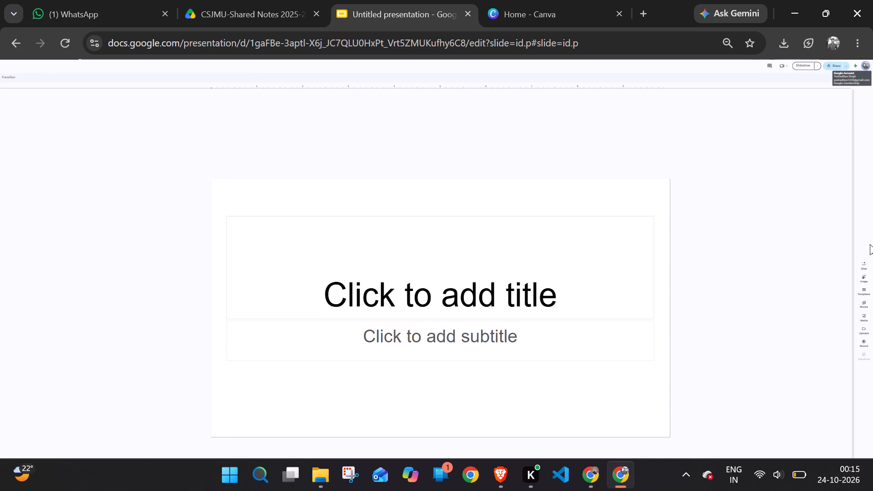
{"action": "left_click", "coordinate": [863, 290]}
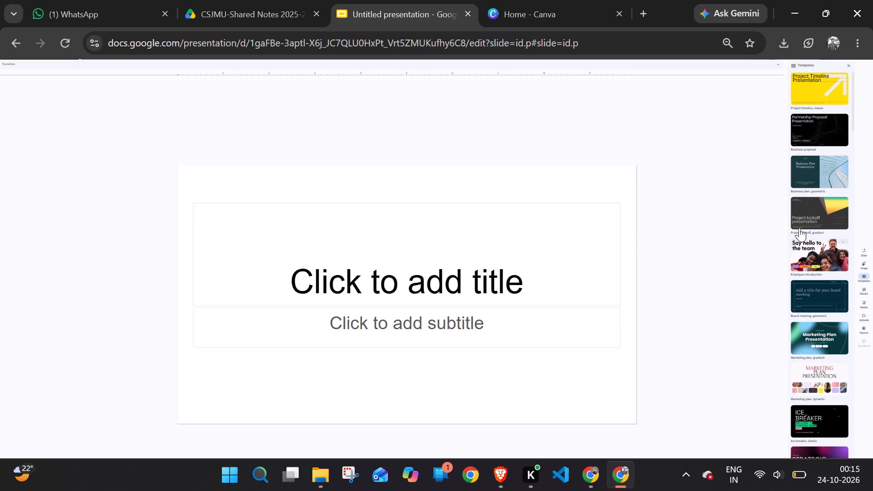
{"action": "scroll", "coordinate": [786, 373], "scroll_direction": "down", "scroll_amount": 9}
{"action": "scroll", "coordinate": [826, 376], "scroll_direction": "down", "scroll_amount": 9}
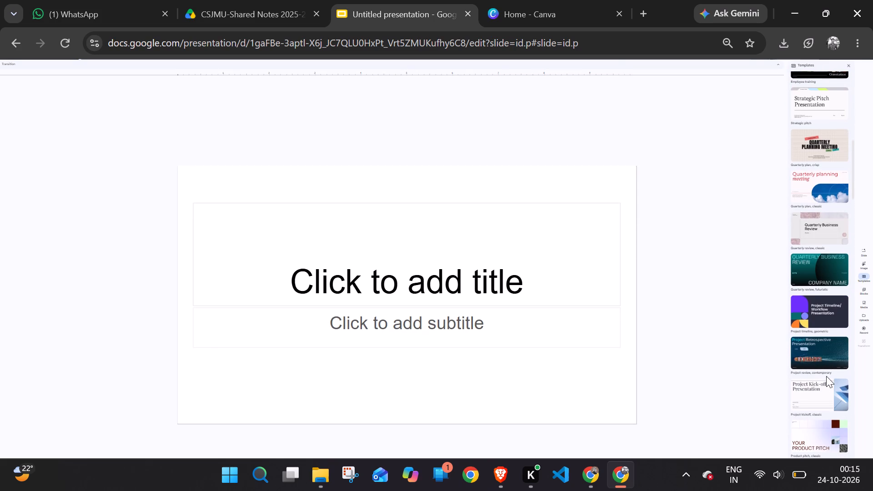
Close the Google Slides presentation, continue in Canva and dismiss the Canva Business trial offer.
{"action": "left_click", "coordinate": [527, 0]}
{"action": "left_click", "coordinate": [527, 0]}
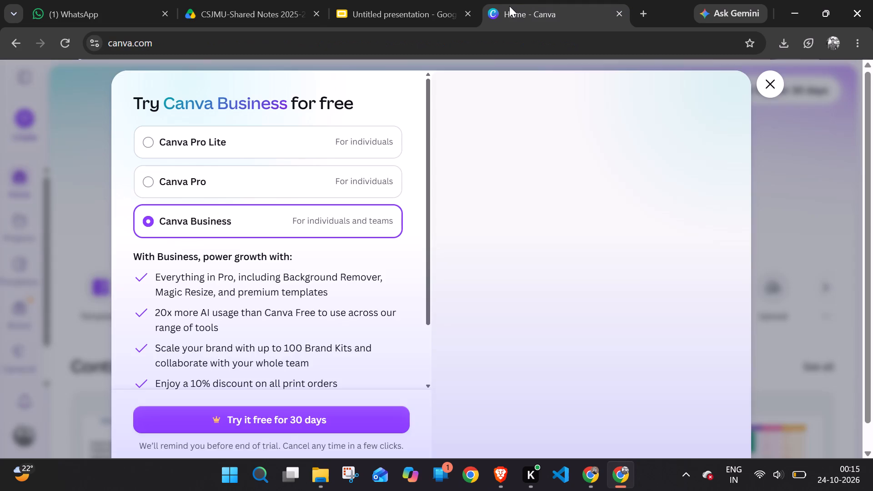
{"action": "left_click", "coordinate": [466, 13]}
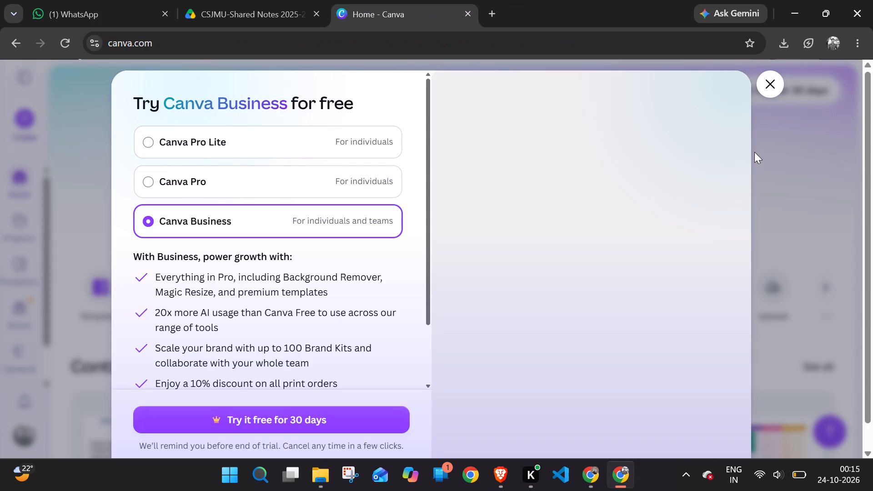
{"action": "left_click", "coordinate": [767, 85]}
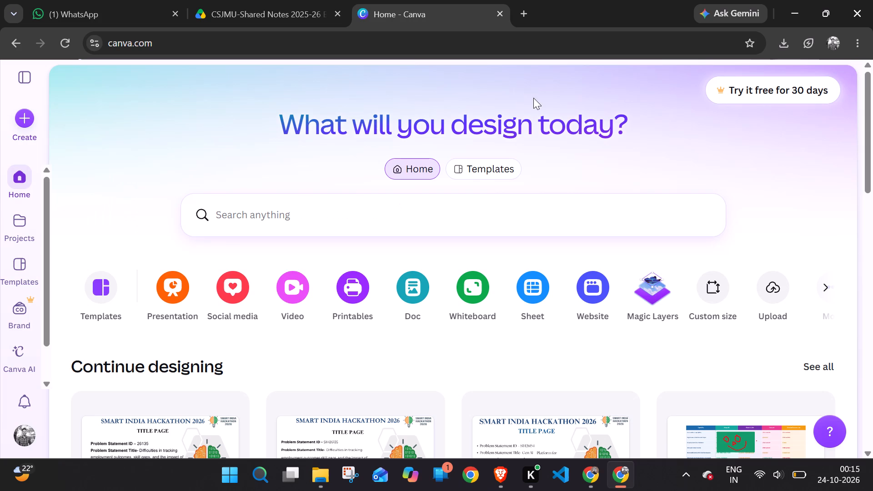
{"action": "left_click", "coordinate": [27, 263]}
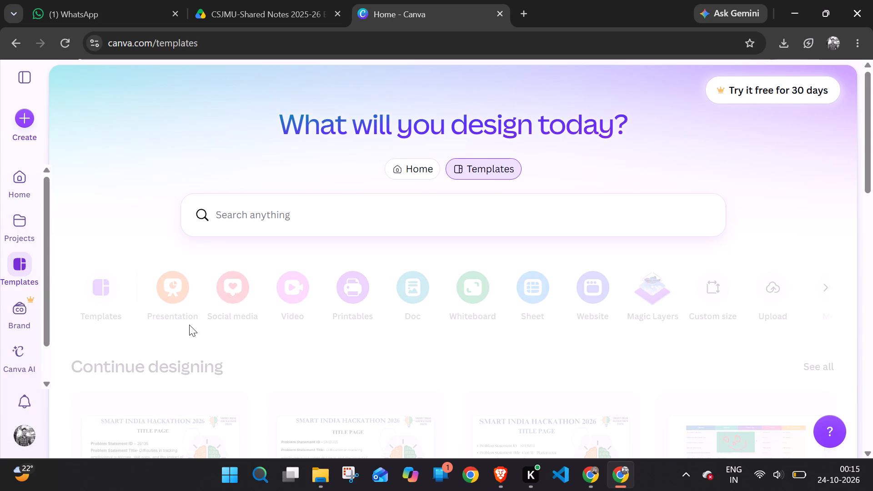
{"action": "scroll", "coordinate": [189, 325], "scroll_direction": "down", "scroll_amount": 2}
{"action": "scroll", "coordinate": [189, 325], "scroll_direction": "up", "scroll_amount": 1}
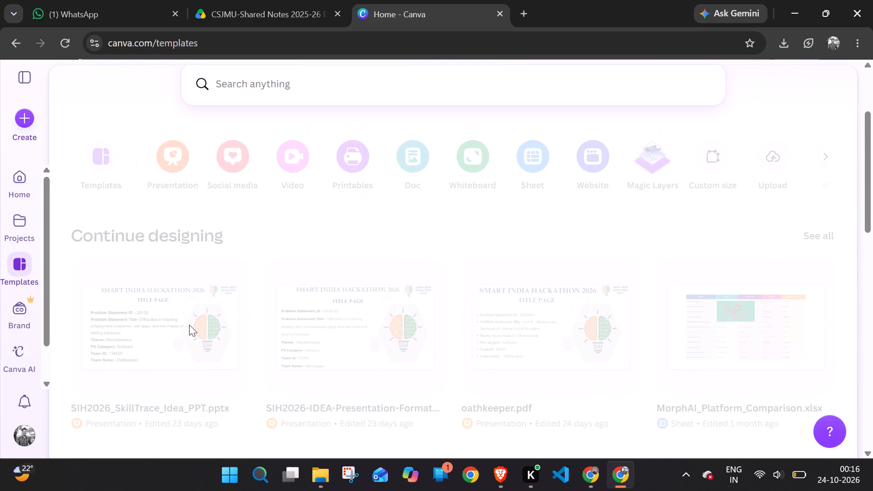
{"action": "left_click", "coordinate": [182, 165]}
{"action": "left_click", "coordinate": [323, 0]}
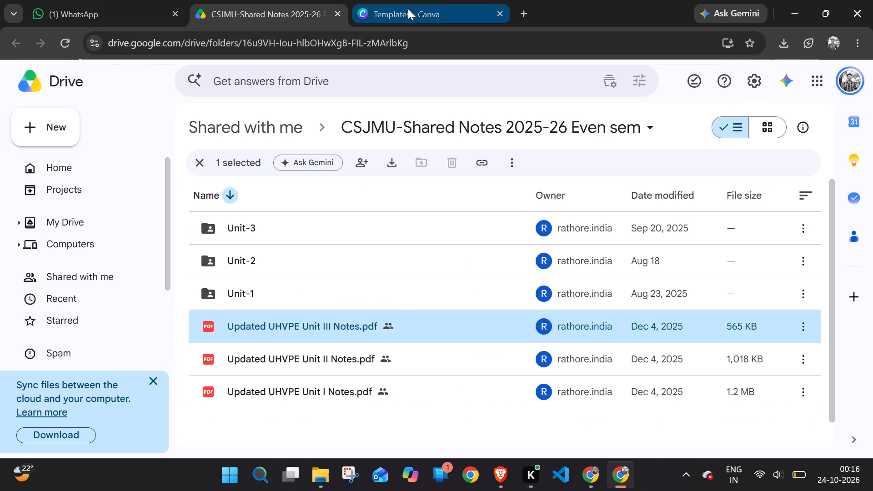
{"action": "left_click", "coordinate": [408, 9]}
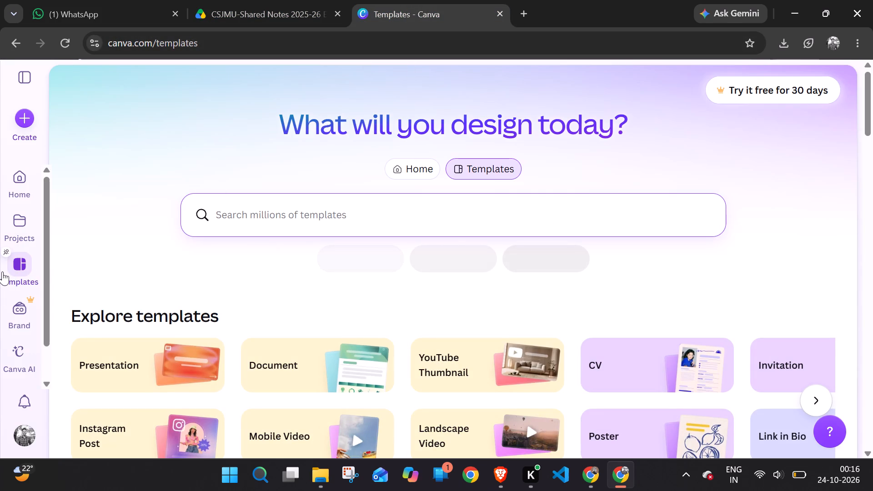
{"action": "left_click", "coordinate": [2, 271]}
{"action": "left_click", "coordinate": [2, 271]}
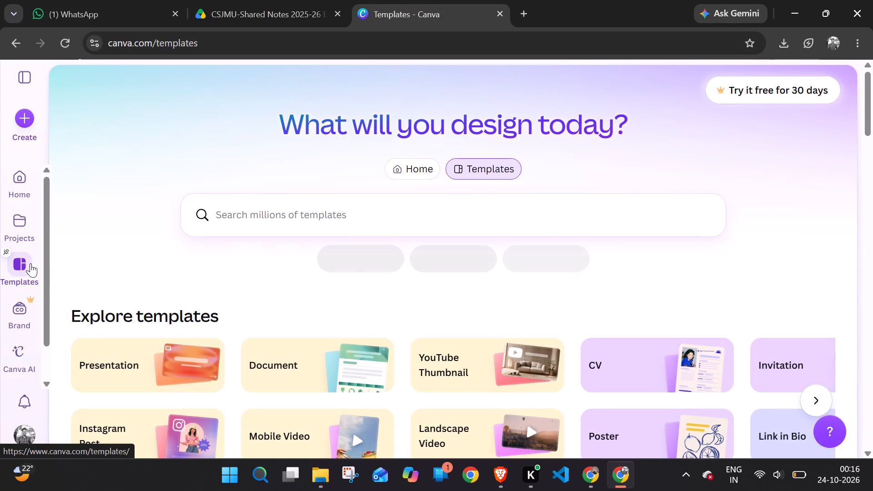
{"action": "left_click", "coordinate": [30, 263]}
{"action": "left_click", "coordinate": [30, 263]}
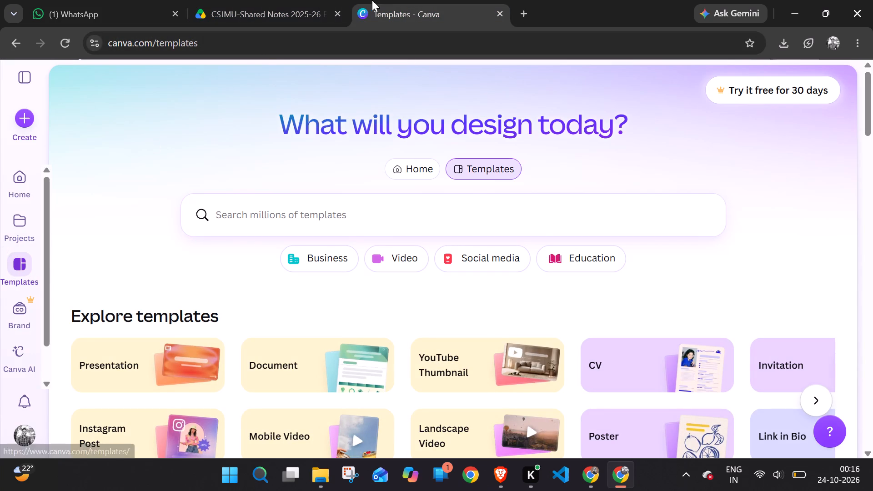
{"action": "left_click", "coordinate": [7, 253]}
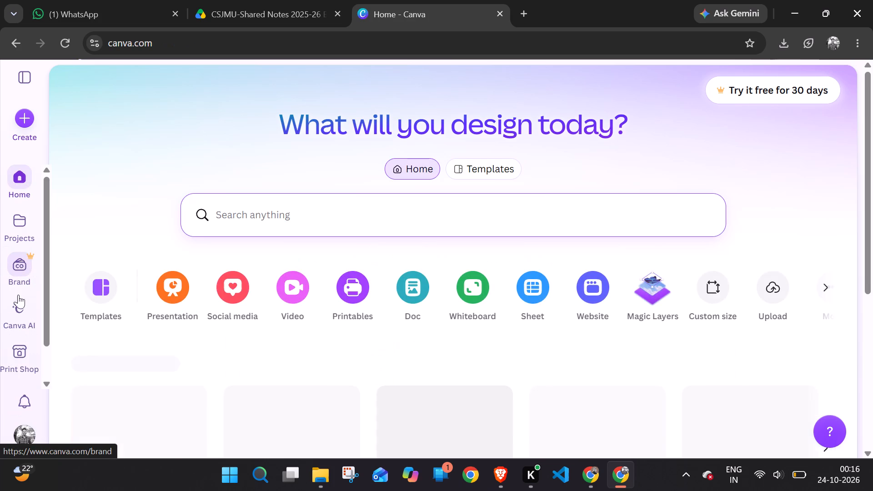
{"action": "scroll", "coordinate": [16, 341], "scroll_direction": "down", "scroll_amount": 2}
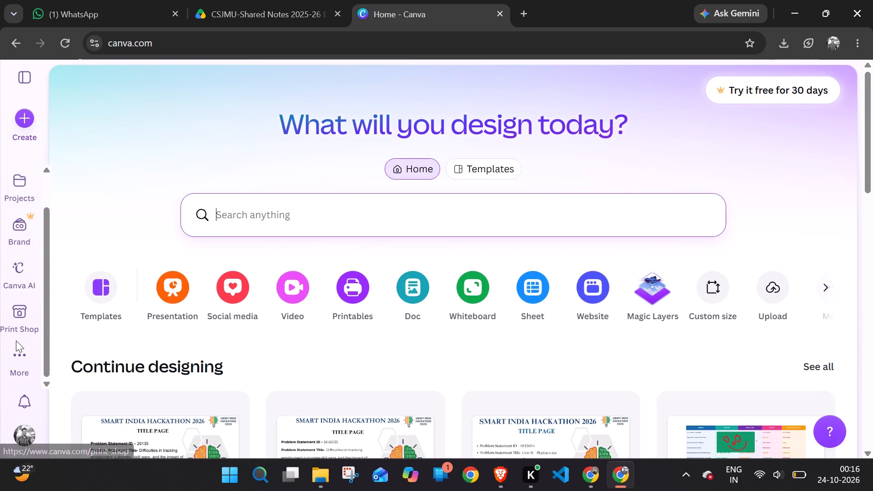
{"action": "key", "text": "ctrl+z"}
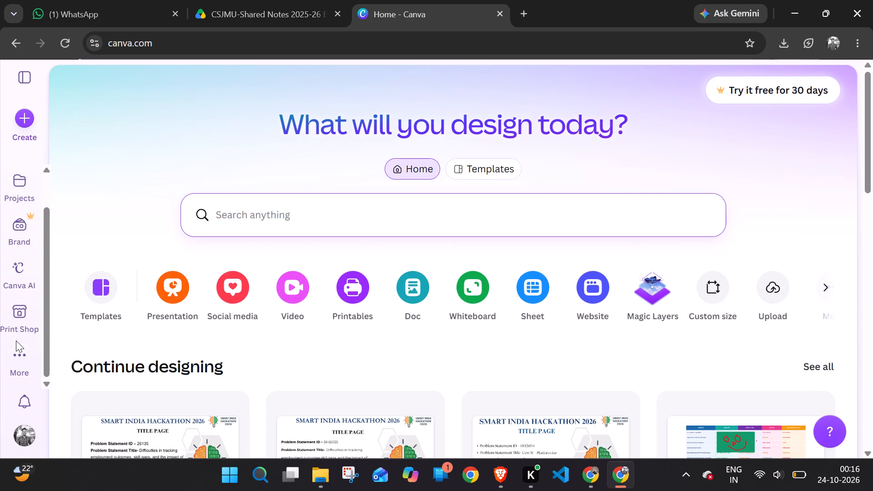
Open the Canva template library and go to the Presentation category.
{"action": "left_click", "coordinate": [89, 279]}
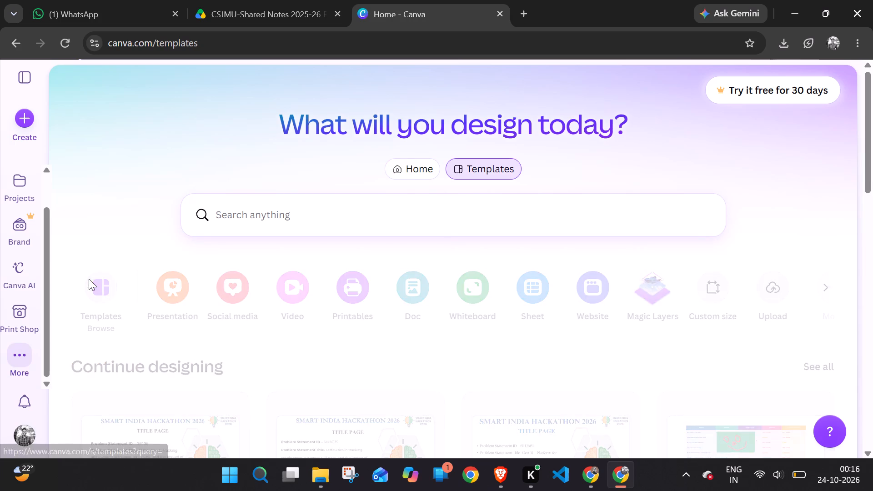
{"action": "scroll", "coordinate": [304, 307], "scroll_direction": "down", "scroll_amount": 1}
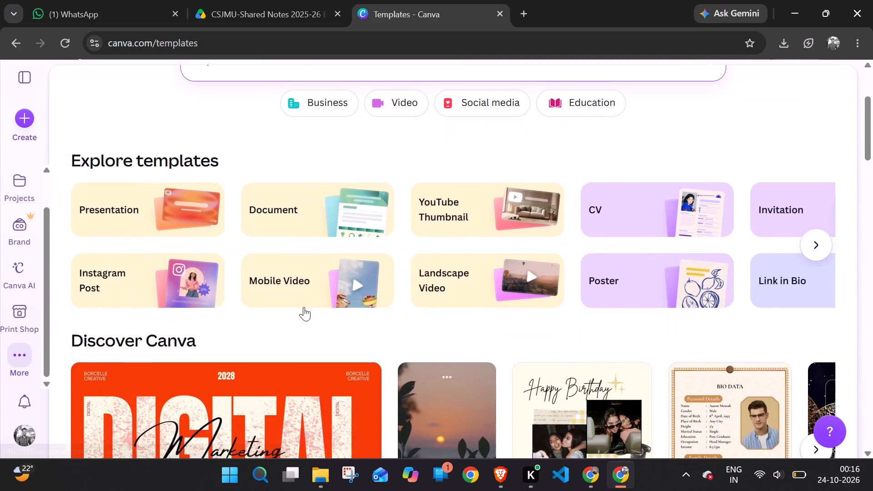
{"action": "scroll", "coordinate": [304, 307], "scroll_direction": "down", "scroll_amount": 1}
{"action": "left_click", "coordinate": [220, 199]}
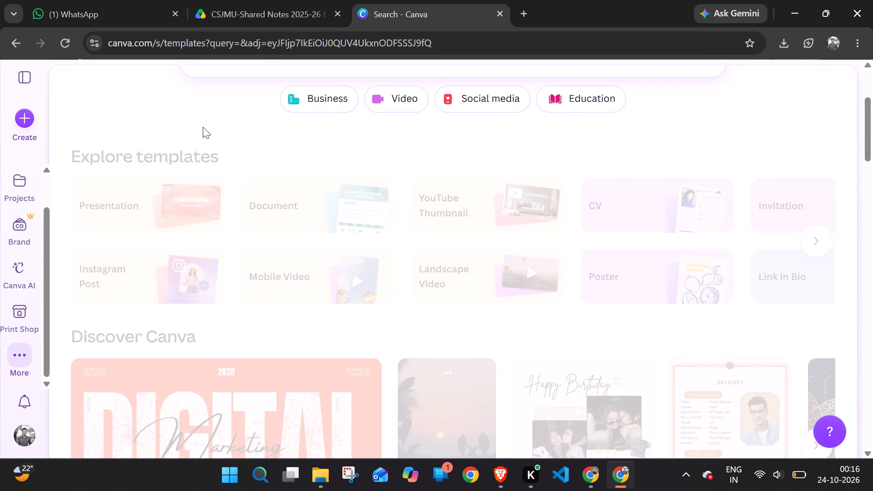
Browse the general presentation templates for a design that suits the self-exploration topic.
{"action": "scroll", "coordinate": [291, 280], "scroll_direction": "down", "scroll_amount": 3}
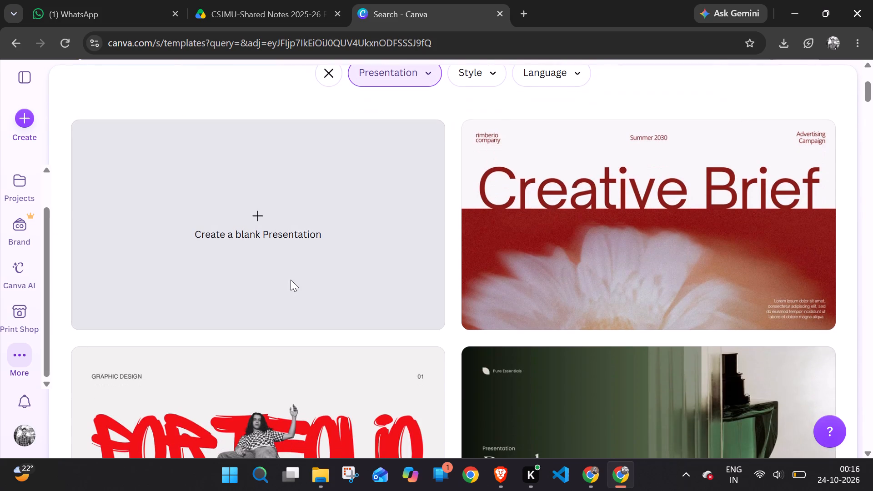
{"action": "scroll", "coordinate": [291, 280], "scroll_direction": "down", "scroll_amount": 7}
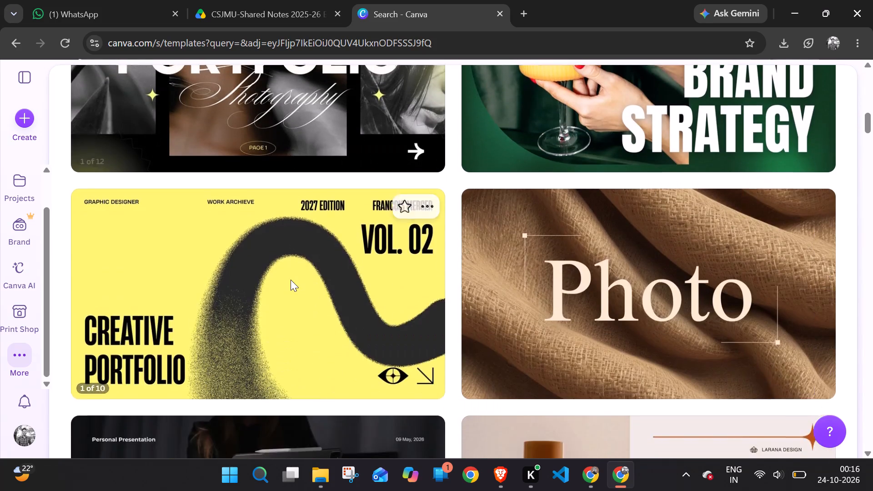
{"action": "scroll", "coordinate": [291, 280], "scroll_direction": "down", "scroll_amount": 7}
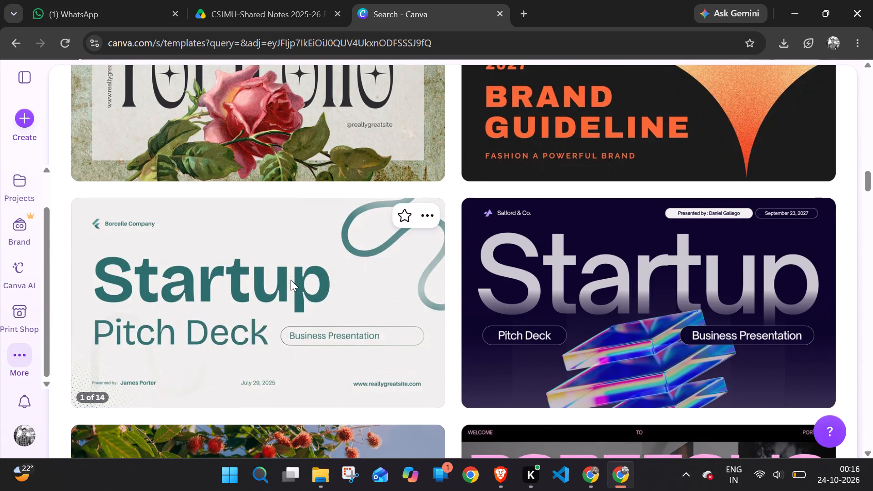
{"action": "scroll", "coordinate": [291, 280], "scroll_direction": "down", "scroll_amount": 9}
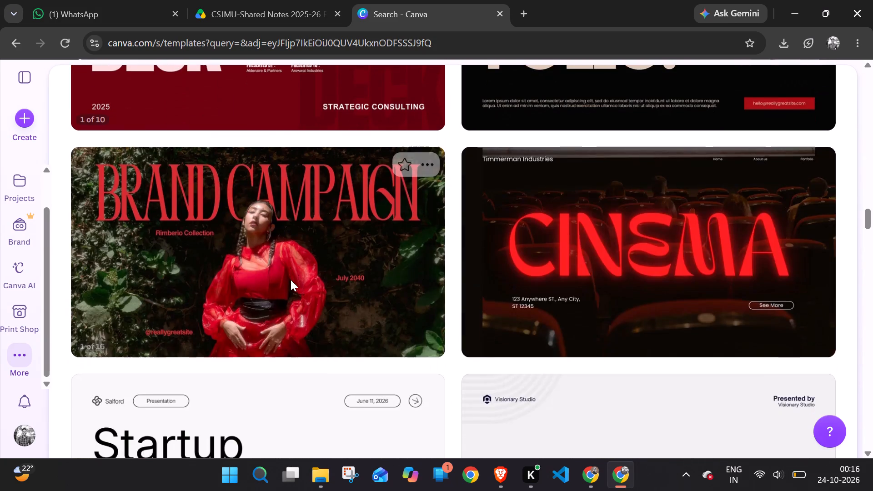
{"action": "scroll", "coordinate": [291, 280], "scroll_direction": "down", "scroll_amount": 5}
{"action": "scroll", "coordinate": [291, 280], "scroll_direction": "up", "scroll_amount": 18}
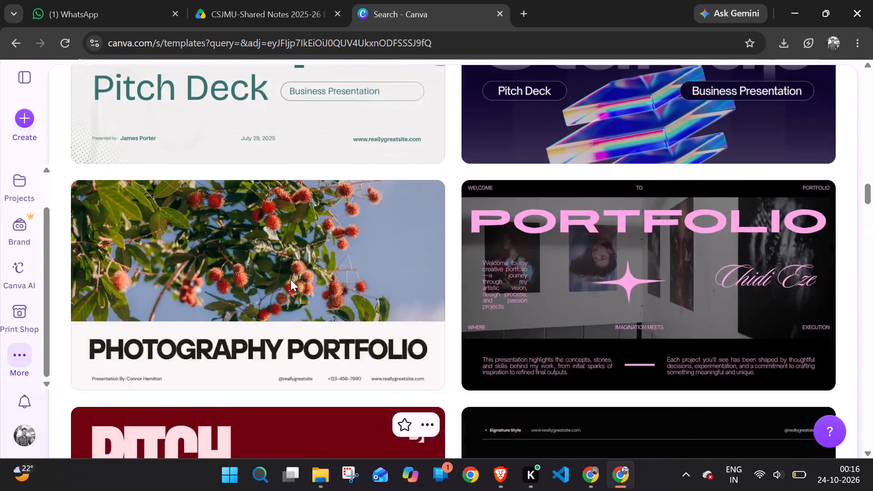
{"action": "scroll", "coordinate": [291, 280], "scroll_direction": "up", "scroll_amount": 11}
{"action": "scroll", "coordinate": [291, 280], "scroll_direction": "down", "scroll_amount": 2}
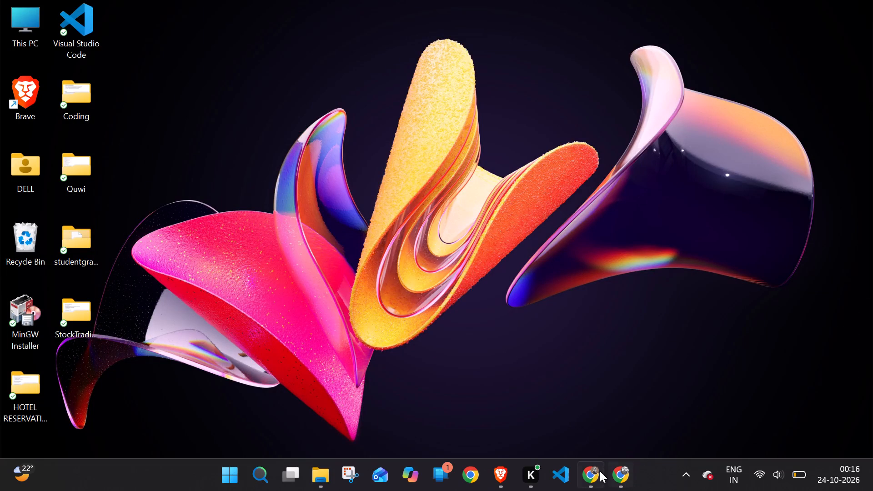
{"action": "left_click", "coordinate": [591, 474]}
{"action": "left_click", "coordinate": [614, 474]}
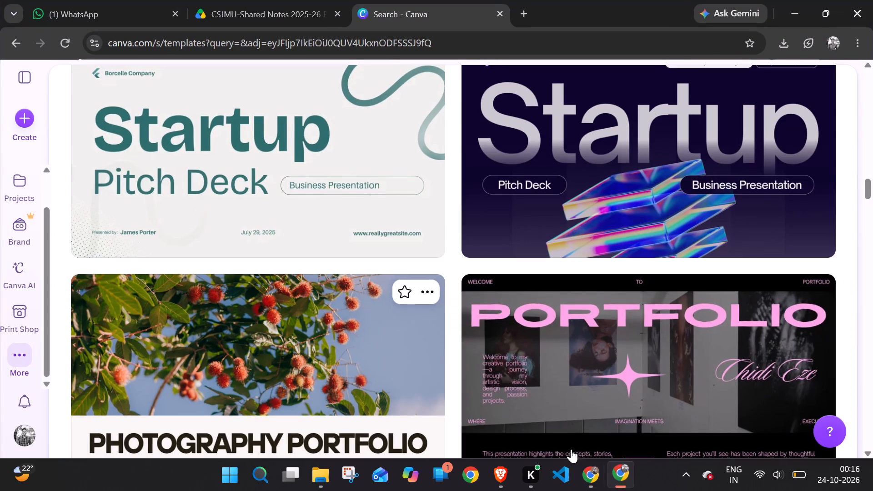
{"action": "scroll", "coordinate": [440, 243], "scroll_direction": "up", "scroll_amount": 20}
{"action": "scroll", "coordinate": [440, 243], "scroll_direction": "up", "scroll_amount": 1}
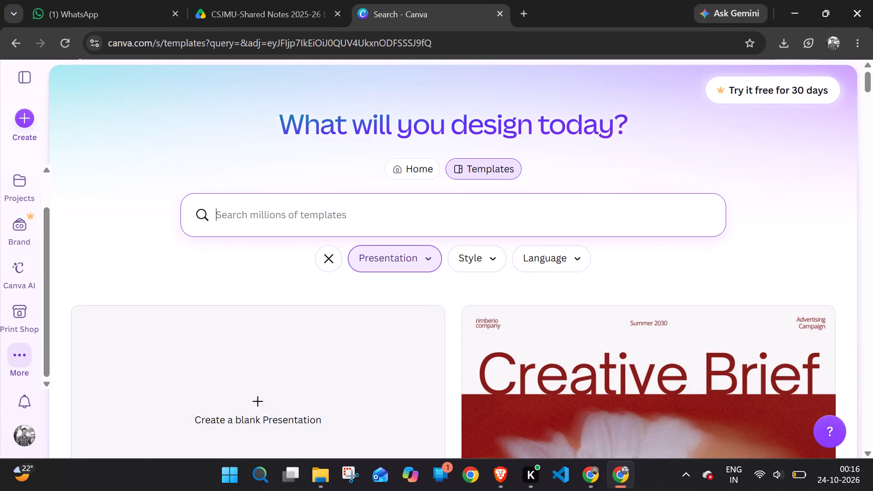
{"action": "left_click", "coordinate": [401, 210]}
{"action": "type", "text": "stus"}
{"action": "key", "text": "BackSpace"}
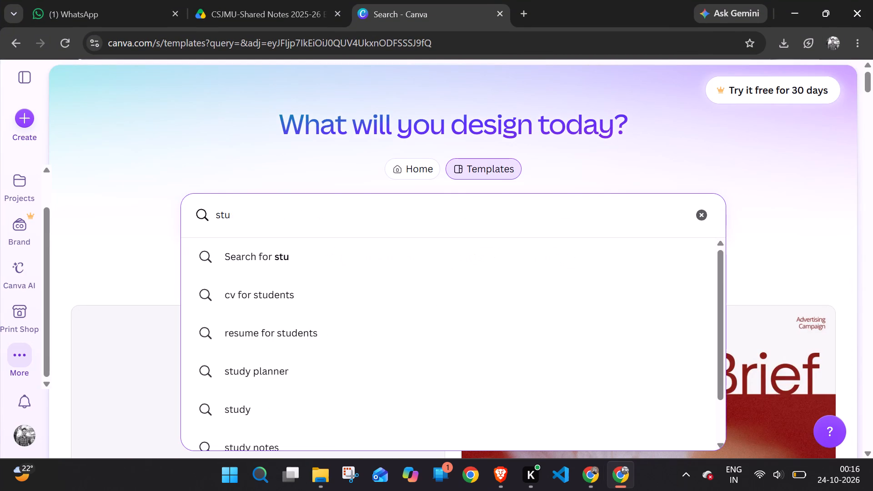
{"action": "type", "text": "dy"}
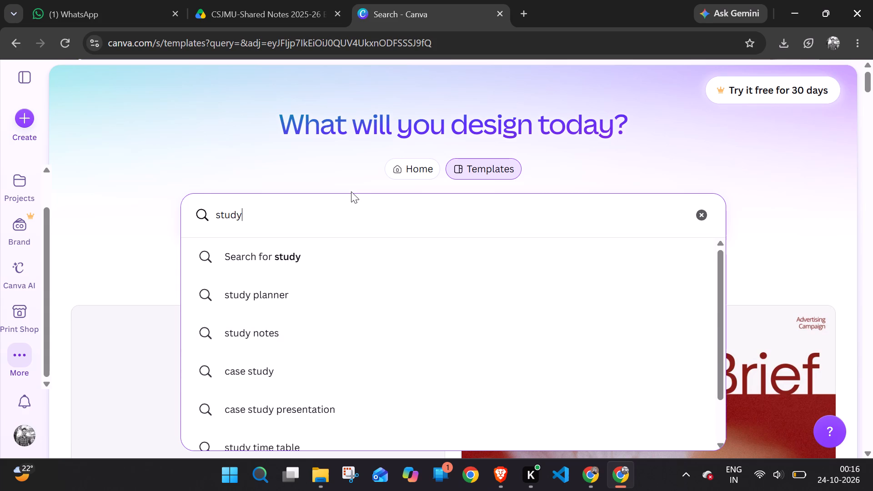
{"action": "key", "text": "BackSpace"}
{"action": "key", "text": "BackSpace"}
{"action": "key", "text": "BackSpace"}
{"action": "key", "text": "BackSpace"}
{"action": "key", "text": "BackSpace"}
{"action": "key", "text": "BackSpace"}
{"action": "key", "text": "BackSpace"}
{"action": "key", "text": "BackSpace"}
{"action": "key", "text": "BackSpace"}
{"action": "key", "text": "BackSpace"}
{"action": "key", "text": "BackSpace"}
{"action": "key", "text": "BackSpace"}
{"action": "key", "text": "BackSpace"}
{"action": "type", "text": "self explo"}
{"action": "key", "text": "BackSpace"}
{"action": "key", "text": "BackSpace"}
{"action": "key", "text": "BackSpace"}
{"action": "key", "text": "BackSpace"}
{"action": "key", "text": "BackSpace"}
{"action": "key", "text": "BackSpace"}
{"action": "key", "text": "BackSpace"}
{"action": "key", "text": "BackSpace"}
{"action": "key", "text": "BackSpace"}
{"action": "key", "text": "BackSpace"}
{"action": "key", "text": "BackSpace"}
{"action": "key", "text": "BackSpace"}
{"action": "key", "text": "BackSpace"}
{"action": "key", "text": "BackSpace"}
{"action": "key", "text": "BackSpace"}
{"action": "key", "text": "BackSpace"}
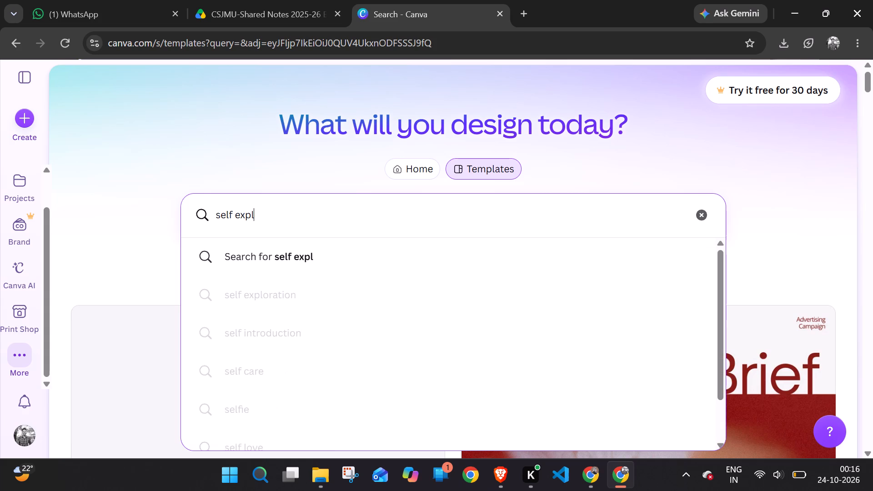
Search the presentation templates for "human values".
{"action": "type", "text": "humsn"}
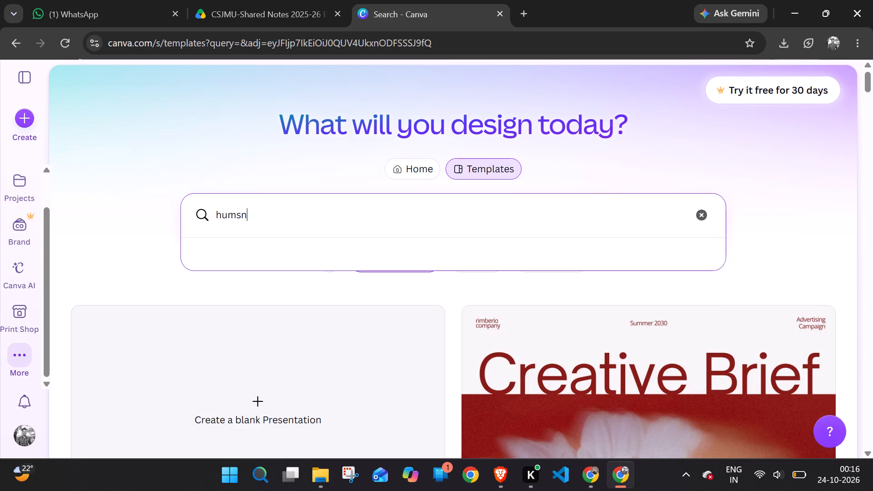
{"action": "key", "text": "BackSpace"}
{"action": "key", "text": "BackSpace"}
{"action": "type", "text": "an values"}
{"action": "key", "text": "Return"}
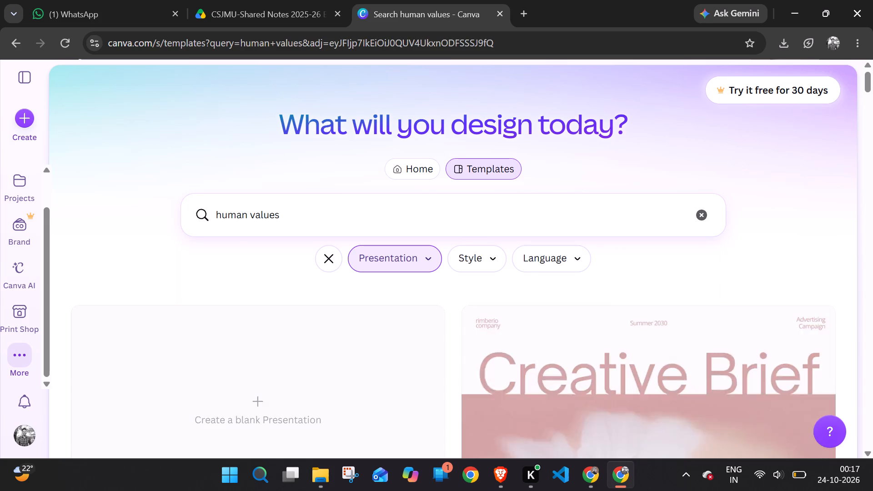
Browse the "human values" presentation templates for a design that suits the self-exploration topic.
{"action": "scroll", "coordinate": [301, 302], "scroll_direction": "down", "scroll_amount": 1}
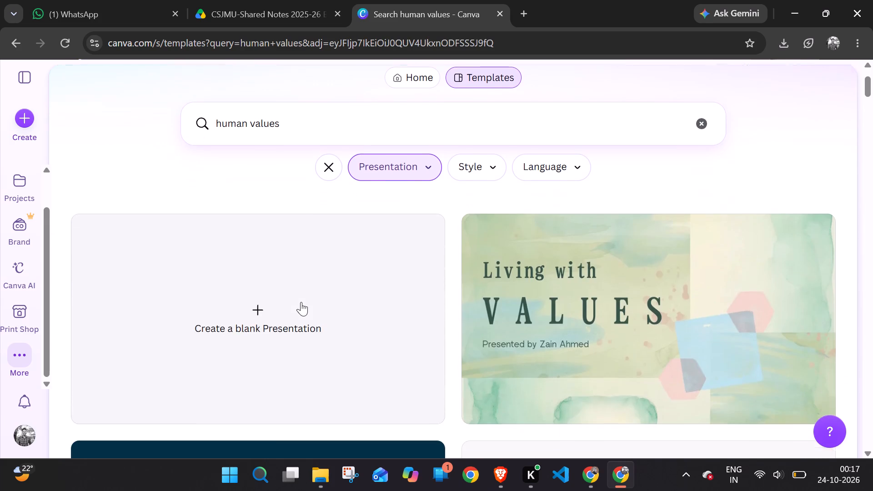
{"action": "scroll", "coordinate": [301, 302], "scroll_direction": "down", "scroll_amount": 1}
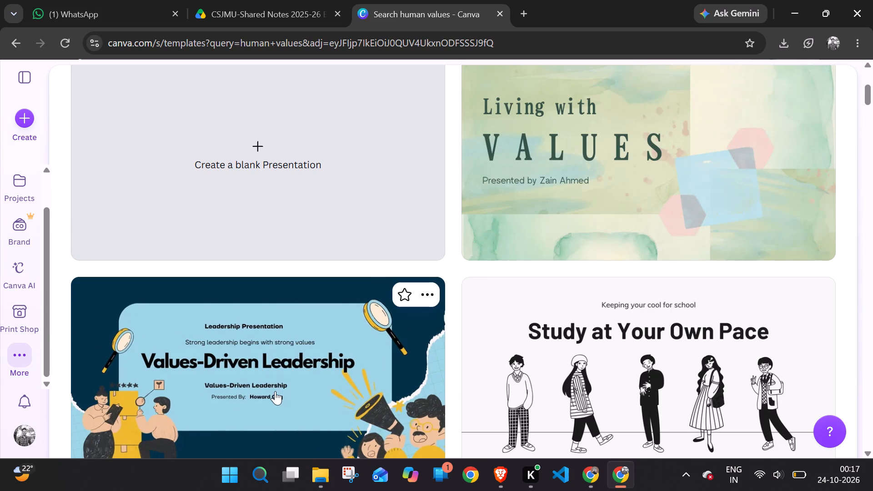
{"action": "scroll", "coordinate": [275, 391], "scroll_direction": "down", "scroll_amount": 4}
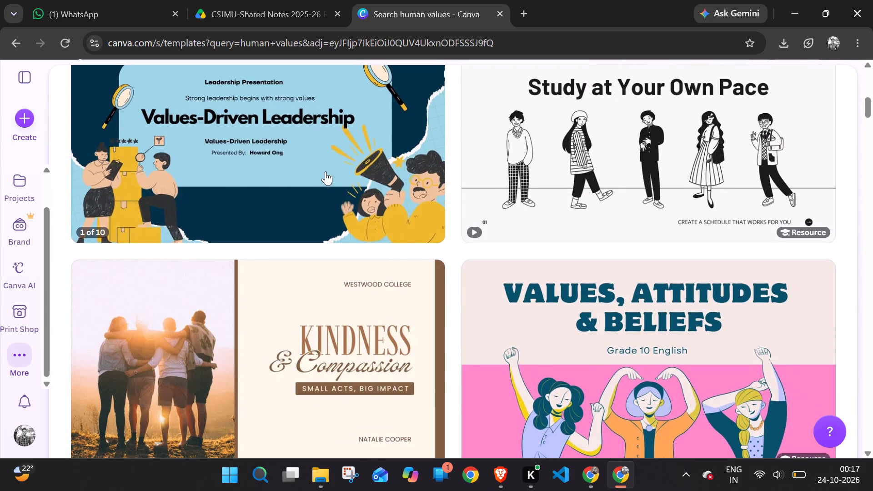
{"action": "scroll", "coordinate": [326, 171], "scroll_direction": "down", "scroll_amount": 2}
{"action": "scroll", "coordinate": [326, 171], "scroll_direction": "up", "scroll_amount": 1}
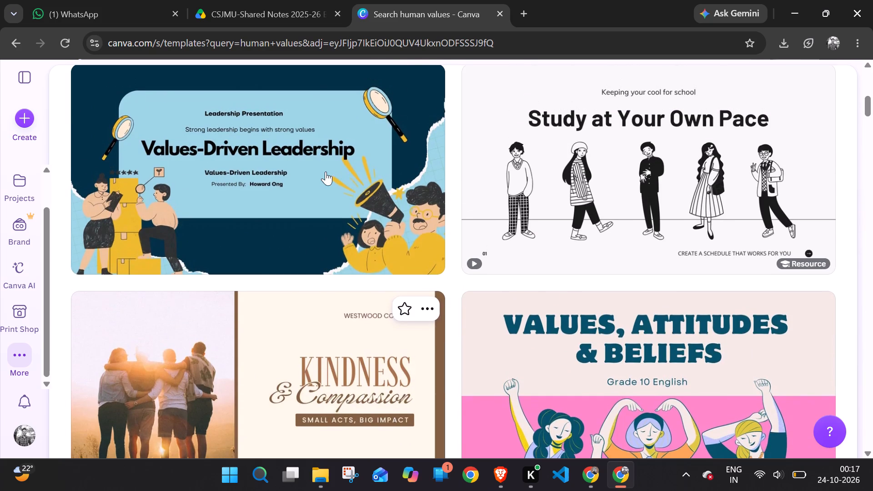
{"action": "scroll", "coordinate": [326, 171], "scroll_direction": "up", "scroll_amount": 1}
{"action": "scroll", "coordinate": [569, 288], "scroll_direction": "down", "scroll_amount": 1}
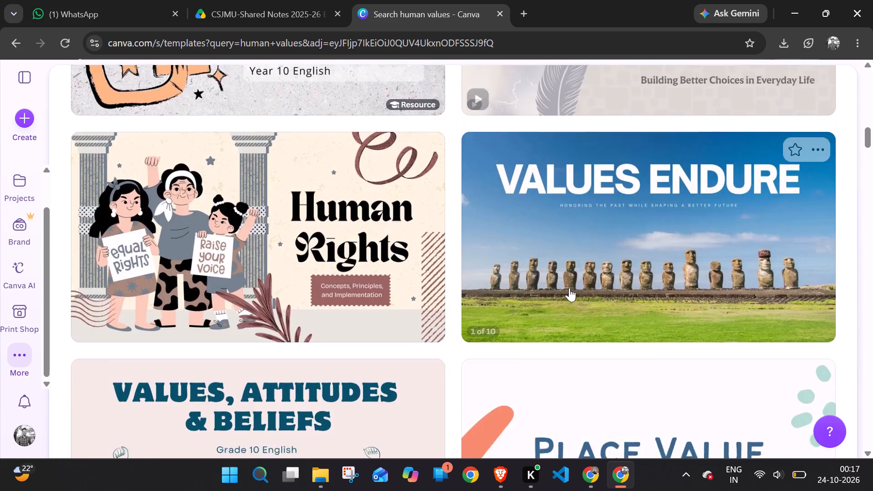
{"action": "scroll", "coordinate": [569, 288], "scroll_direction": "down", "scroll_amount": 7}
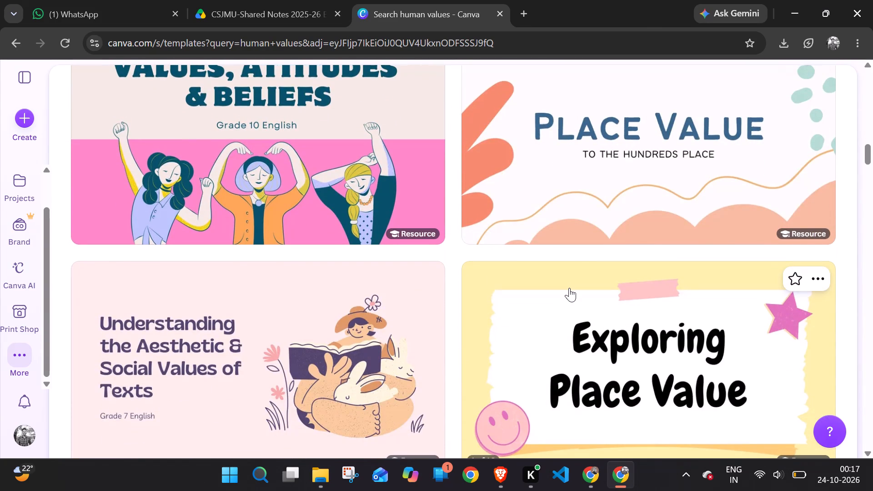
{"action": "scroll", "coordinate": [569, 288], "scroll_direction": "down", "scroll_amount": 2}
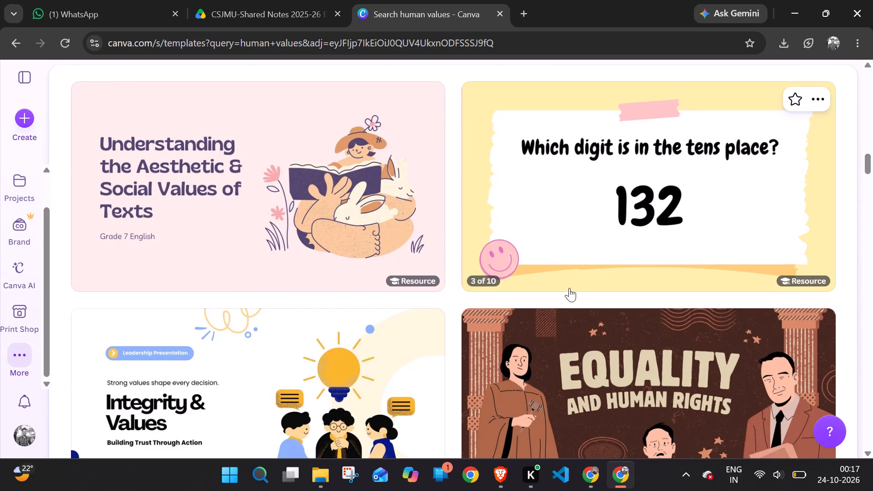
{"action": "scroll", "coordinate": [569, 288], "scroll_direction": "down", "scroll_amount": 4}
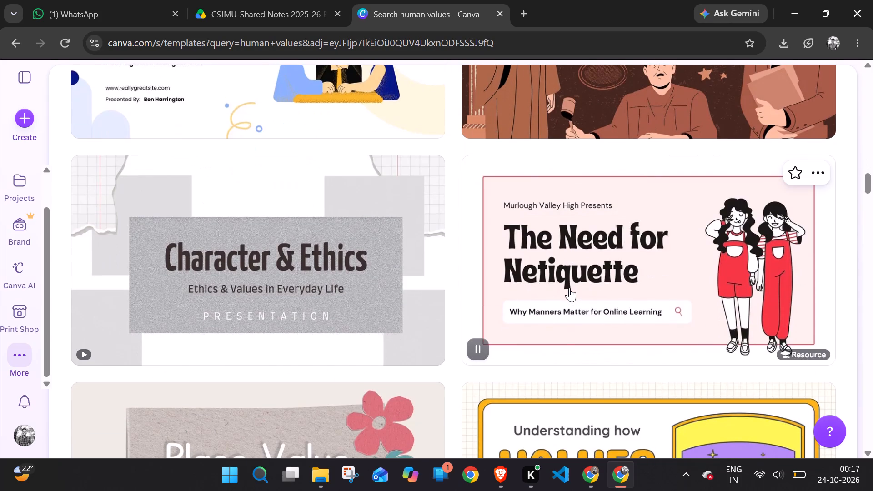
{"action": "scroll", "coordinate": [569, 288], "scroll_direction": "down", "scroll_amount": 6}
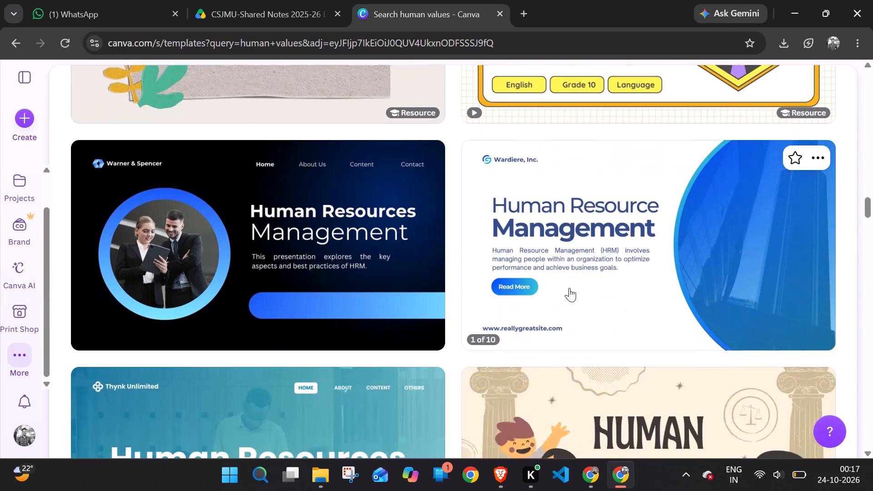
{"action": "scroll", "coordinate": [569, 288], "scroll_direction": "down", "scroll_amount": 3}
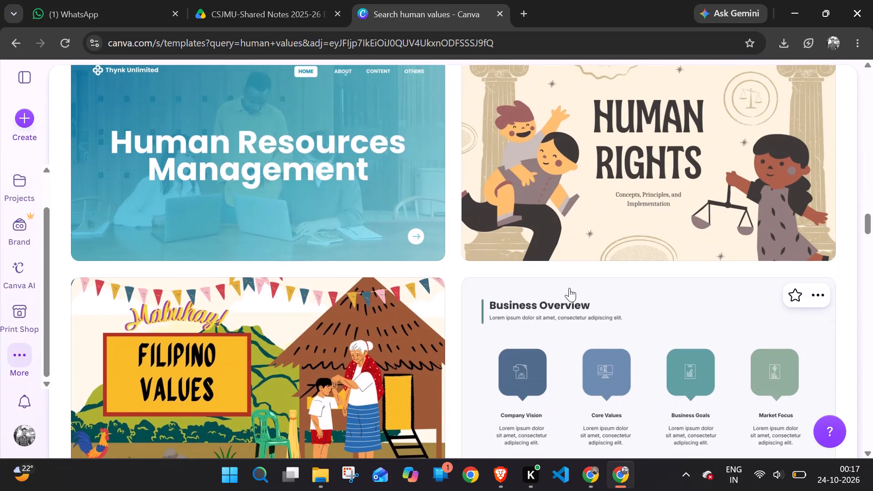
{"action": "scroll", "coordinate": [569, 288], "scroll_direction": "down", "scroll_amount": 4}
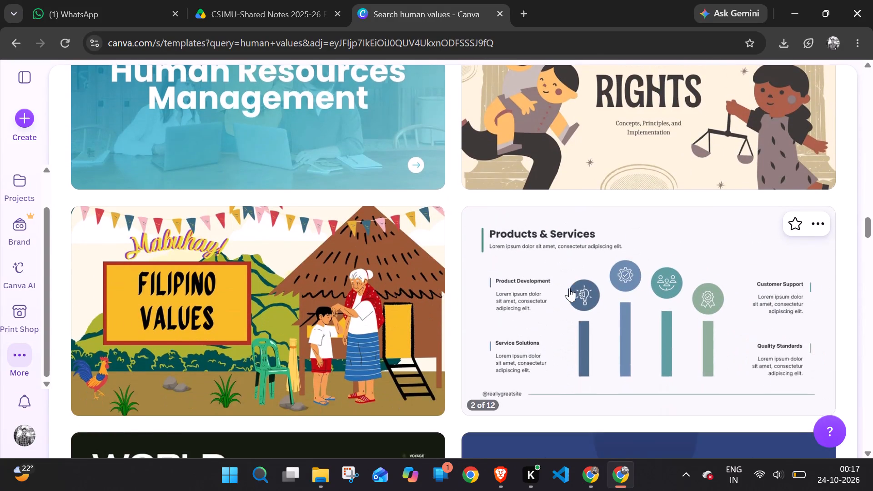
{"action": "scroll", "coordinate": [569, 288], "scroll_direction": "down", "scroll_amount": 5}
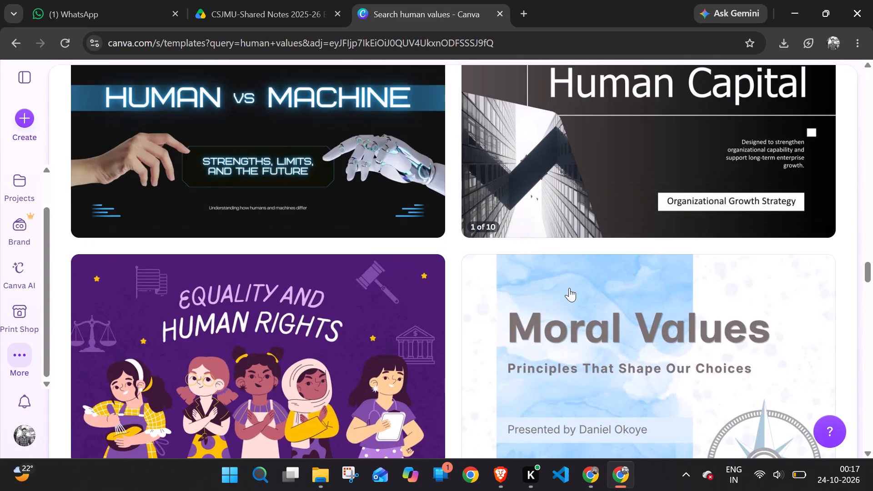
{"action": "scroll", "coordinate": [569, 288], "scroll_direction": "down", "scroll_amount": 5}
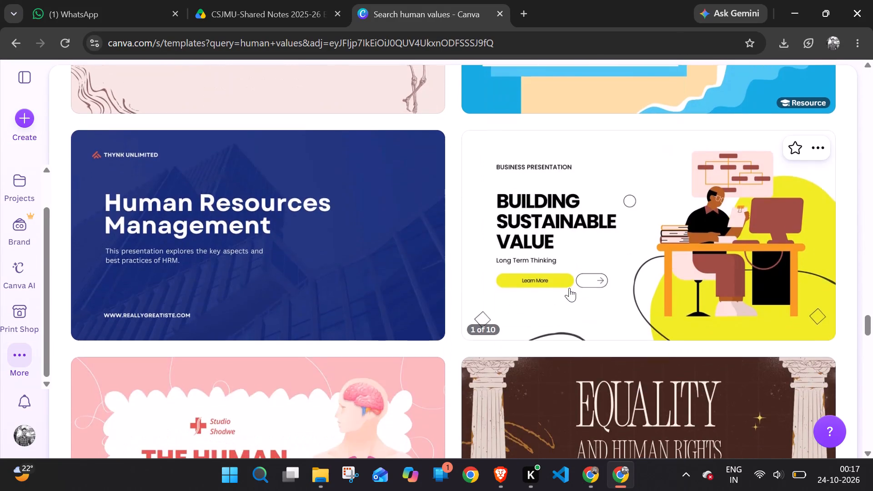
{"action": "scroll", "coordinate": [569, 288], "scroll_direction": "down", "scroll_amount": 2}
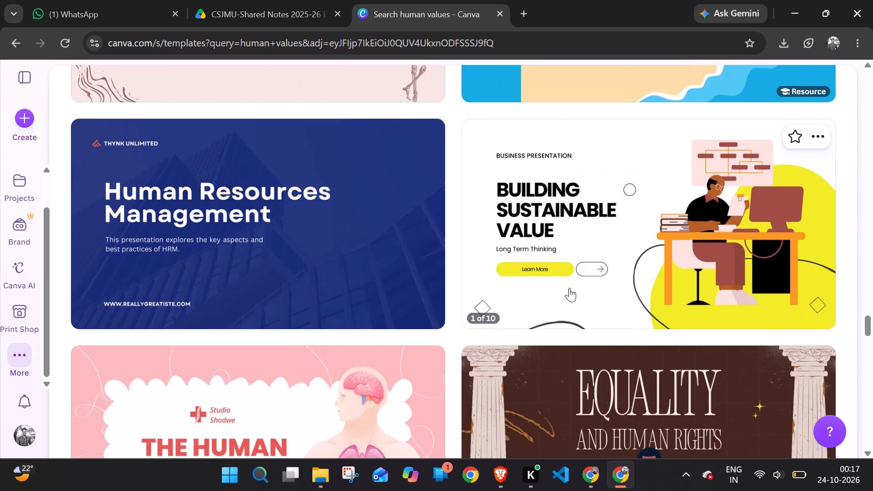
{"action": "scroll", "coordinate": [569, 288], "scroll_direction": "down", "scroll_amount": 6}
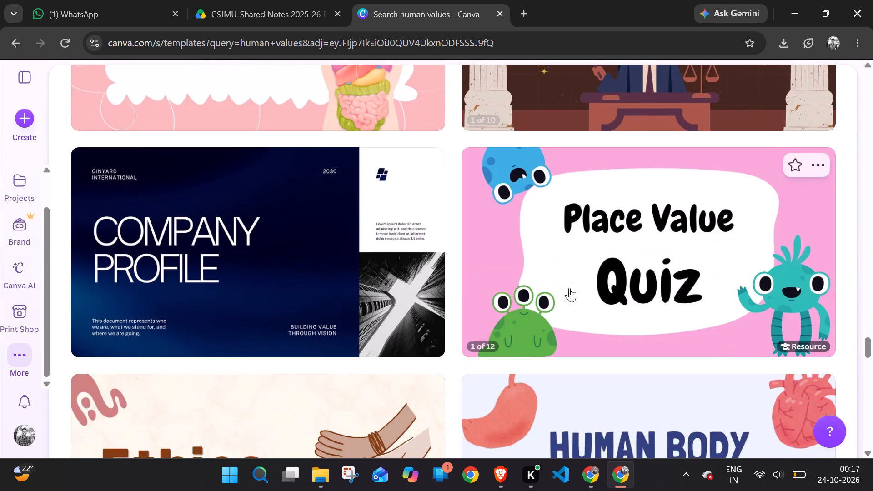
{"action": "scroll", "coordinate": [569, 288], "scroll_direction": "up", "scroll_amount": 4}
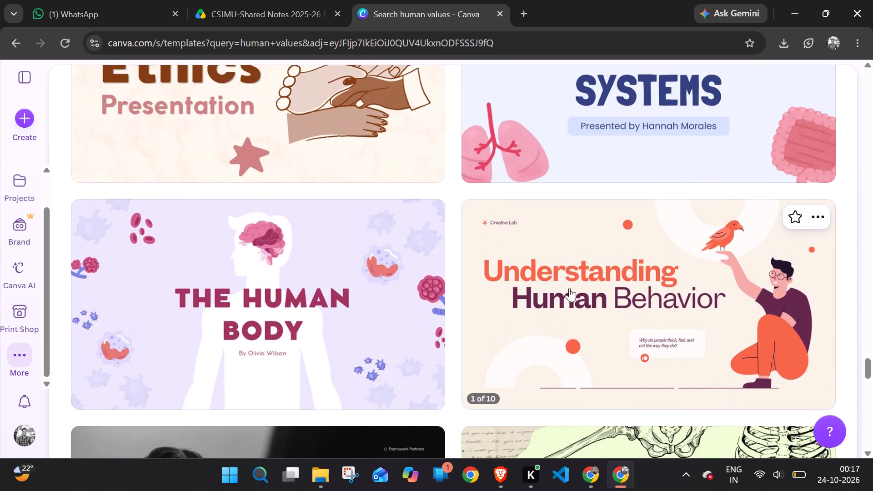
{"action": "scroll", "coordinate": [569, 288], "scroll_direction": "up", "scroll_amount": 16}
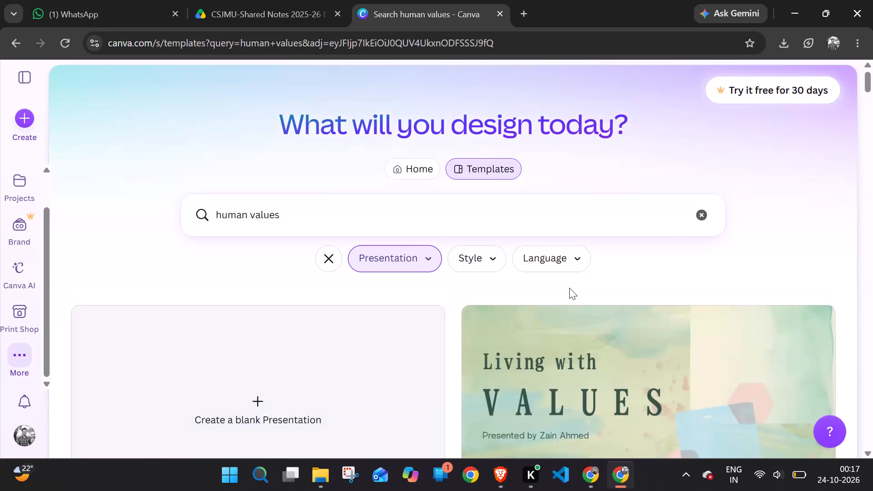
Preview the "Living with Values" template, Teal White and Pale Pink Watercolor Values Presentation, including its Core Values page, and open it for editing.
{"action": "left_click", "coordinate": [572, 367]}
{"action": "scroll", "coordinate": [572, 367], "scroll_direction": "down", "scroll_amount": 1}
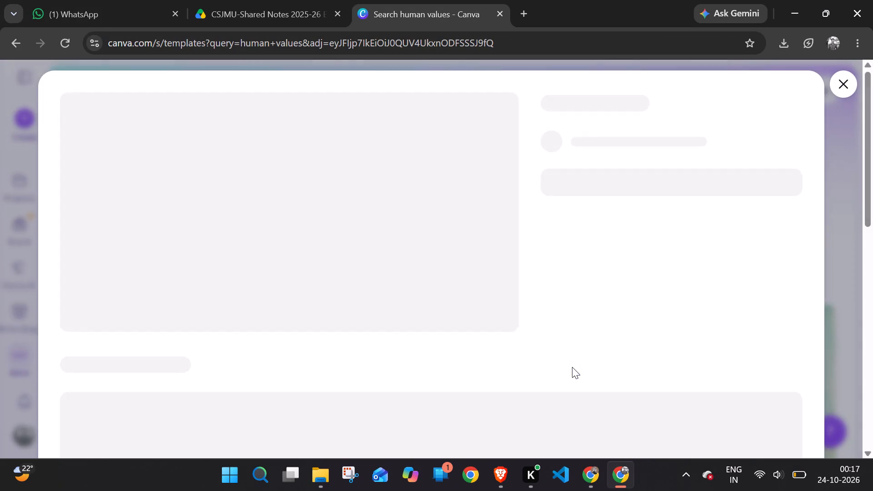
{"action": "scroll", "coordinate": [572, 367], "scroll_direction": "down", "scroll_amount": 1}
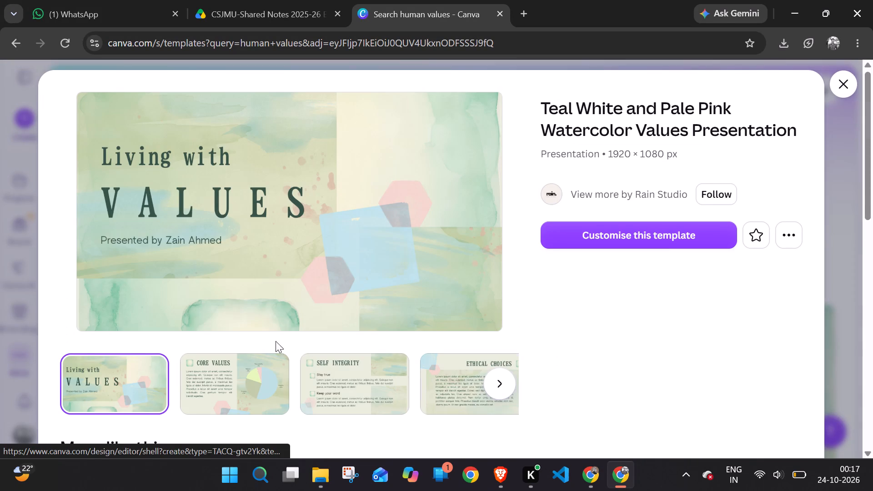
{"action": "left_click", "coordinate": [252, 375]}
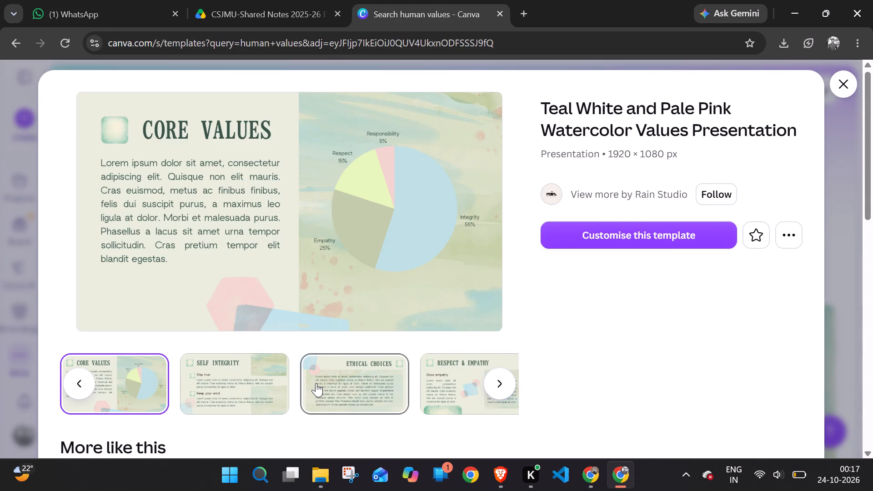
{"action": "left_click", "coordinate": [191, 282]}
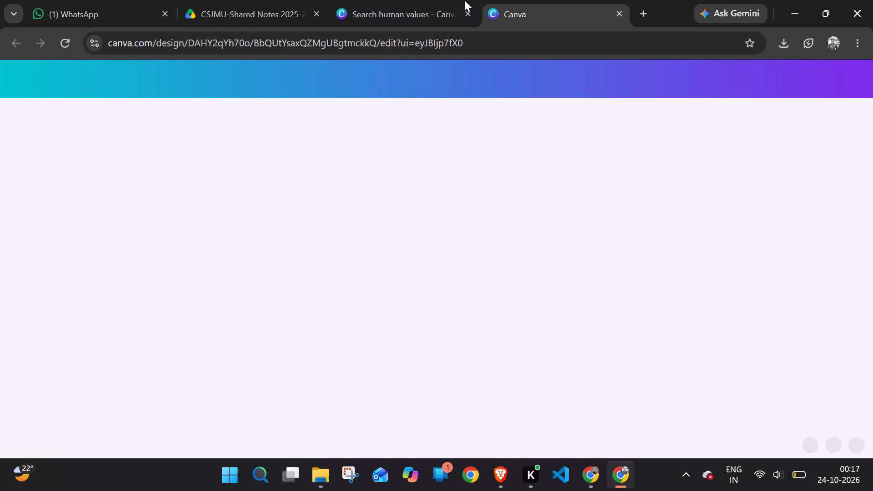
{"action": "left_click", "coordinate": [420, 0]}
{"action": "left_click", "coordinate": [532, 0]}
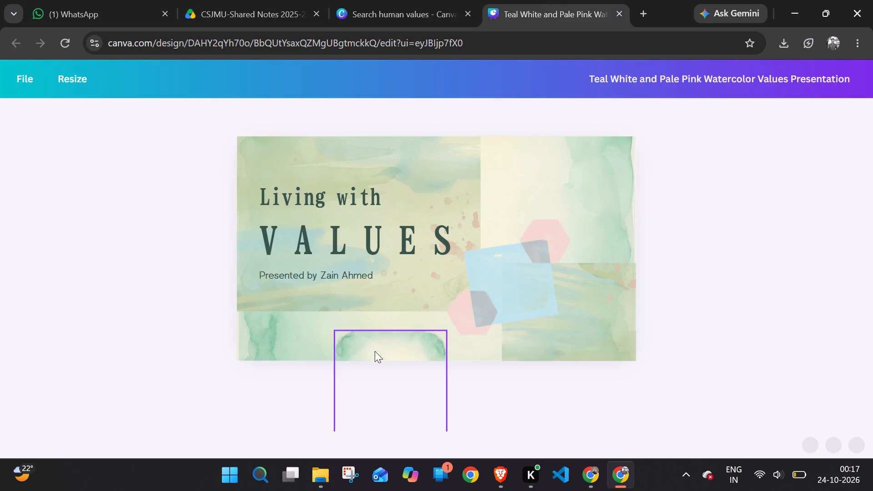
Examine the text and graphic elements on the template's title page and the layouts of pages 2 to 9.
{"action": "left_click", "coordinate": [331, 270]}
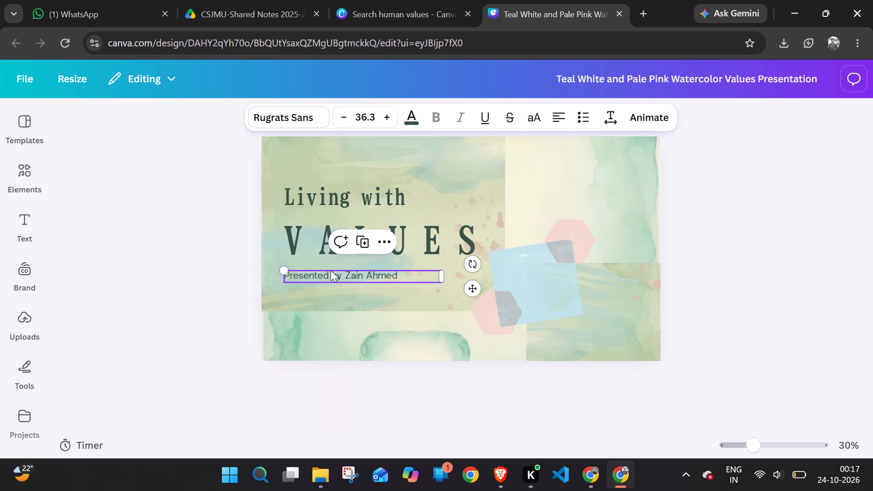
{"action": "left_click", "coordinate": [386, 193]}
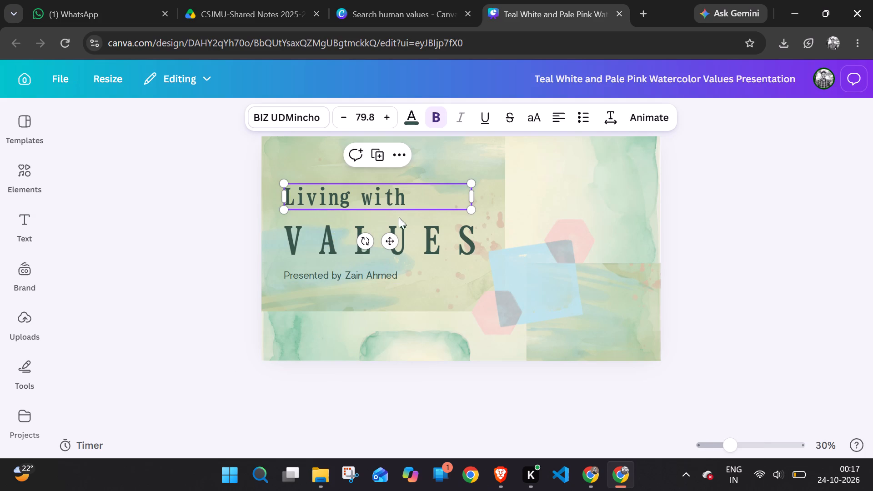
{"action": "left_click", "coordinate": [401, 225]}
{"action": "left_click", "coordinate": [595, 225]}
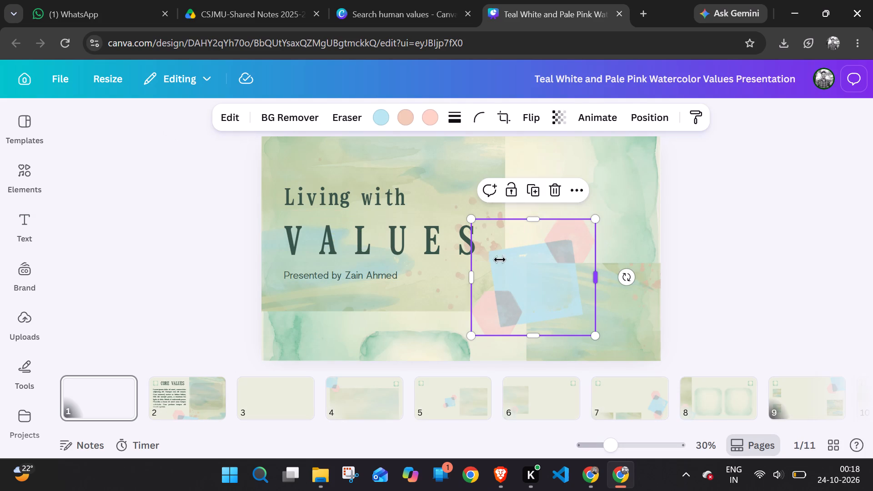
{"action": "left_click", "coordinate": [202, 388]}
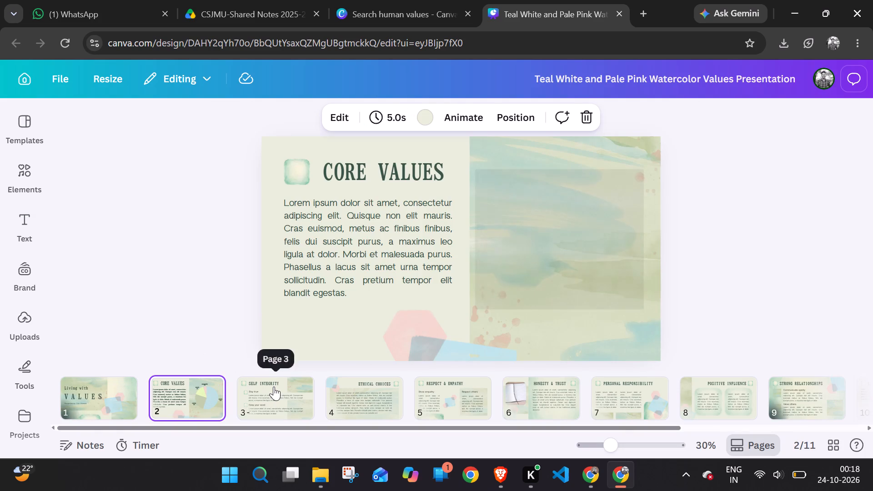
{"action": "left_click", "coordinate": [274, 386]}
{"action": "left_click", "coordinate": [369, 402]}
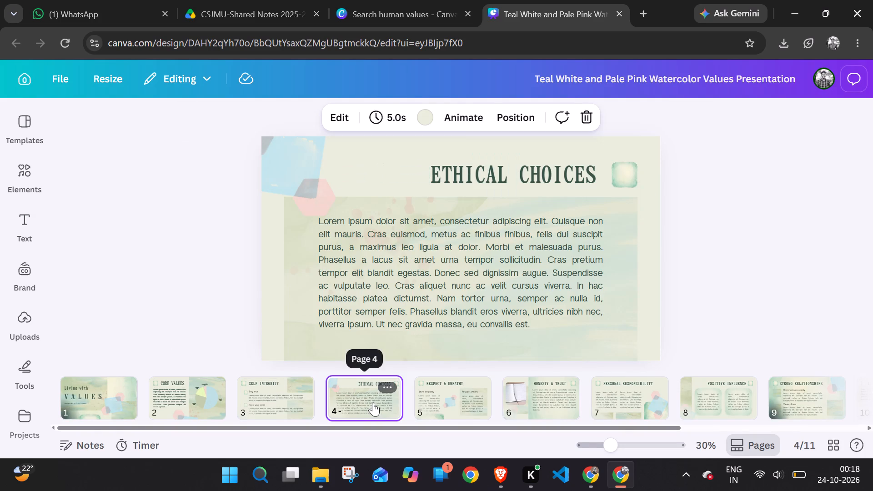
{"action": "left_click", "coordinate": [467, 405]}
{"action": "left_click", "coordinate": [557, 395]}
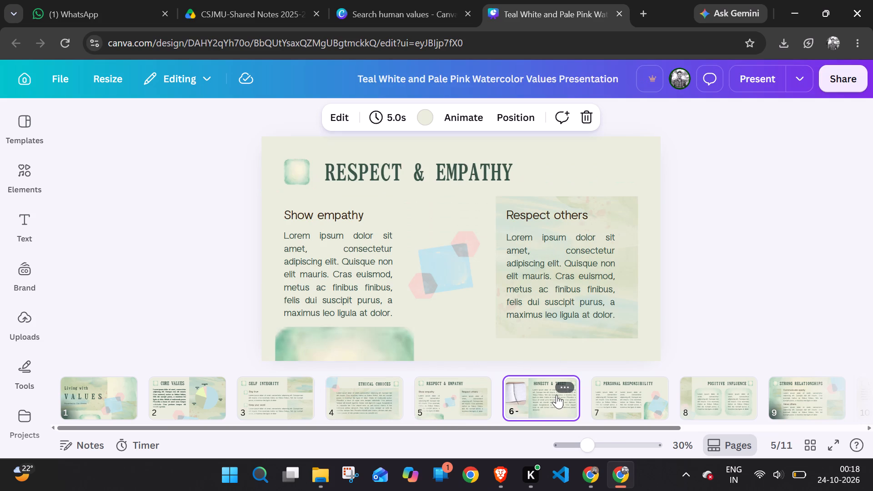
{"action": "left_click", "coordinate": [613, 397]}
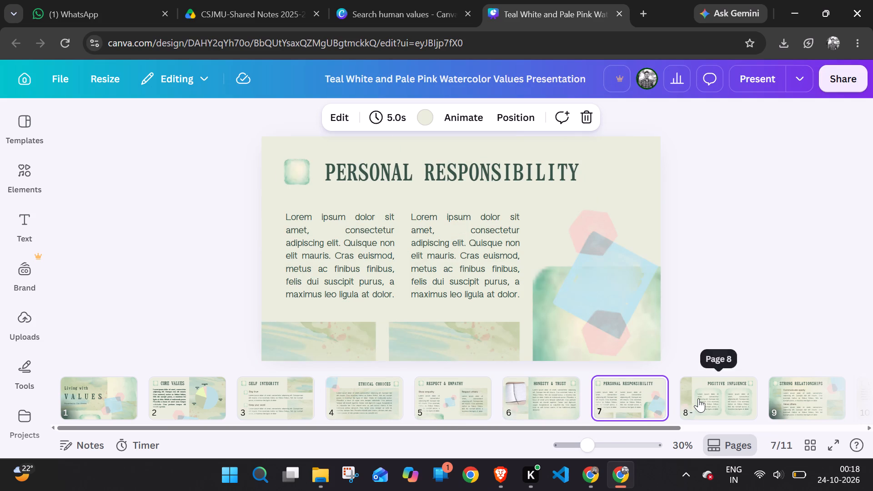
{"action": "left_click", "coordinate": [698, 398]}
{"action": "left_click", "coordinate": [818, 393]}
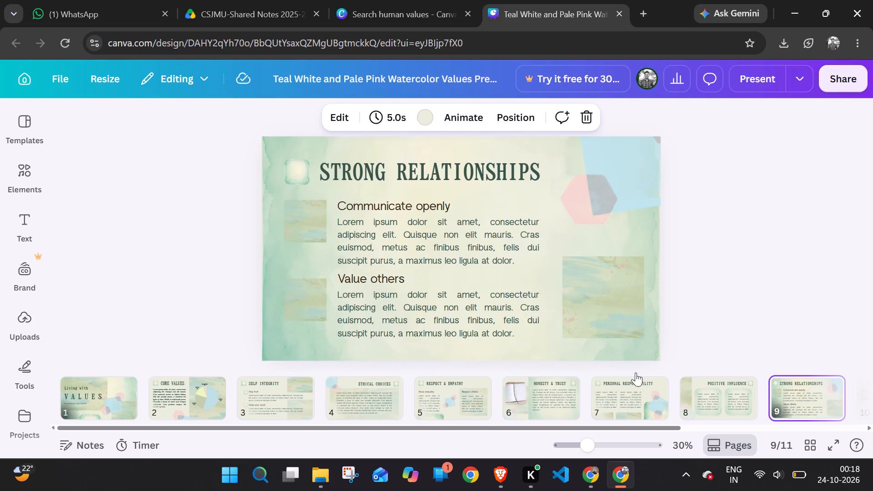
Close the template search results and open canva.in in a new browser tab, keeping the Values presentation open.
{"action": "left_click", "coordinate": [638, 9]}
{"action": "left_click", "coordinate": [376, 13]}
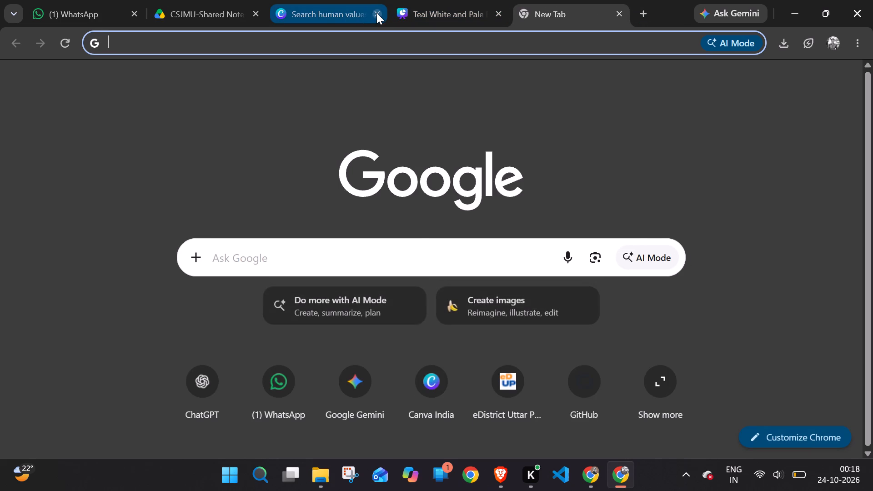
{"action": "left_click", "coordinate": [433, 11]}
{"action": "type", "text": "ca"}
{"action": "type", "text": "nva"}
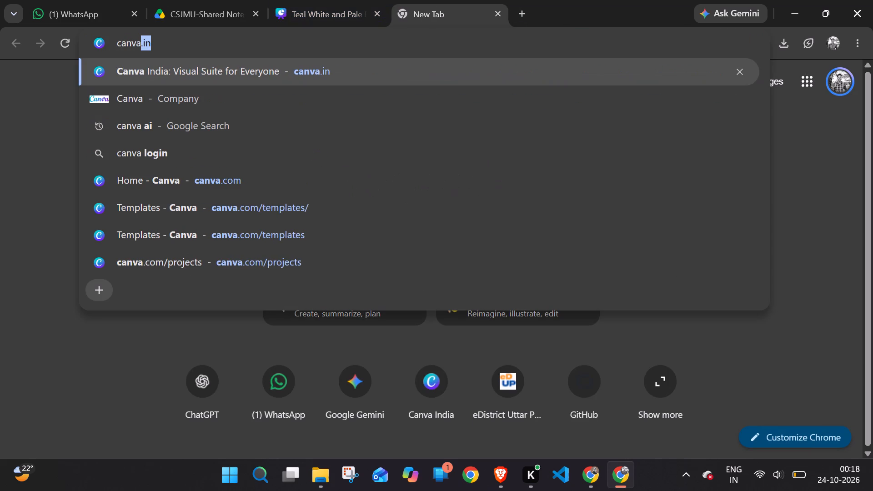
{"action": "key", "text": "Return"}
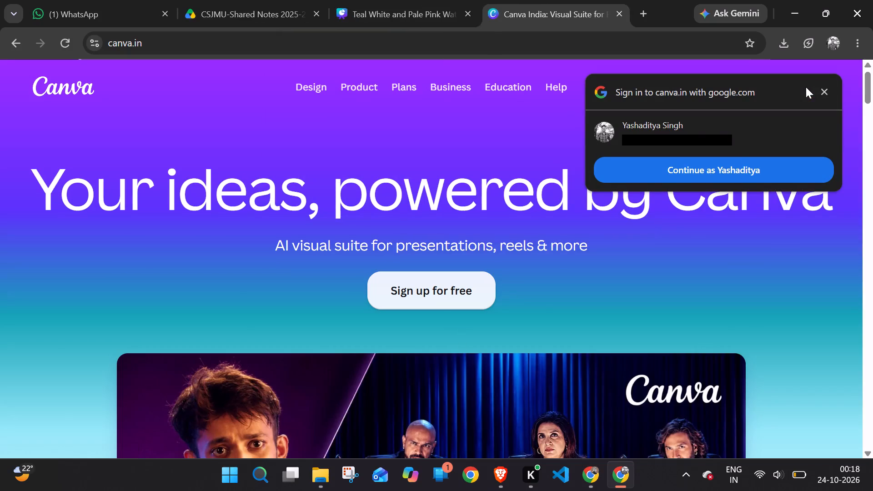
Sign in to canva.in with the suggested Google account.
{"action": "left_click", "coordinate": [720, 173]}
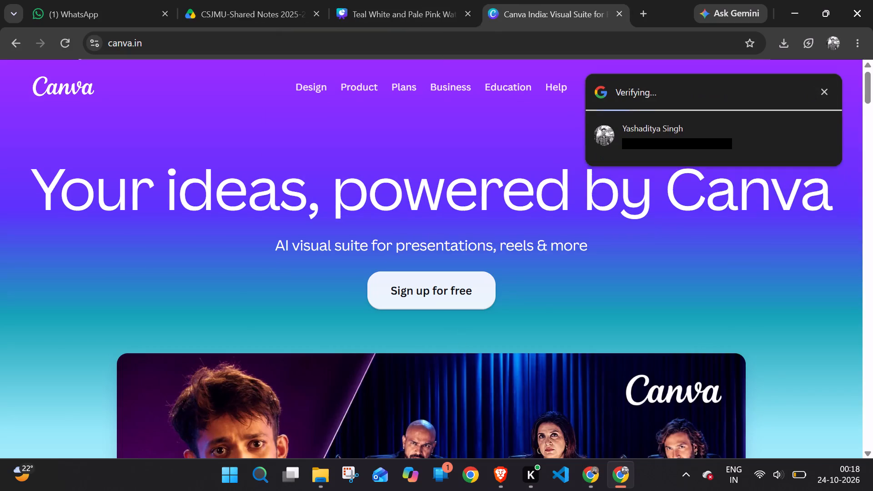
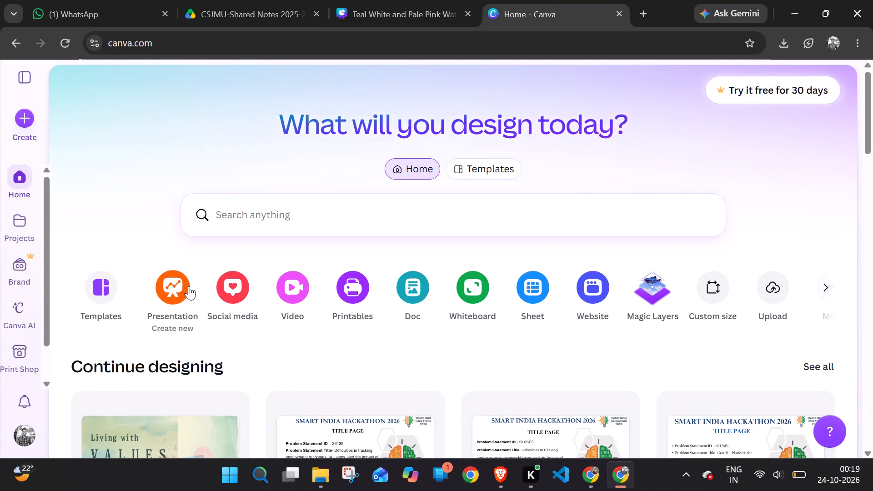
Create a new blank presentation and add four empty pages so that it has five pages.
{"action": "left_click", "coordinate": [165, 283]}
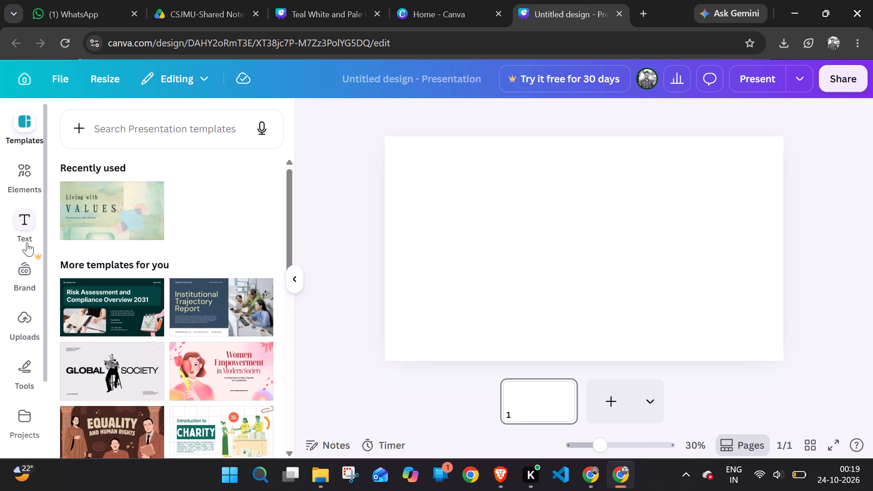
{"action": "scroll", "coordinate": [14, 386], "scroll_direction": "down", "scroll_amount": 3}
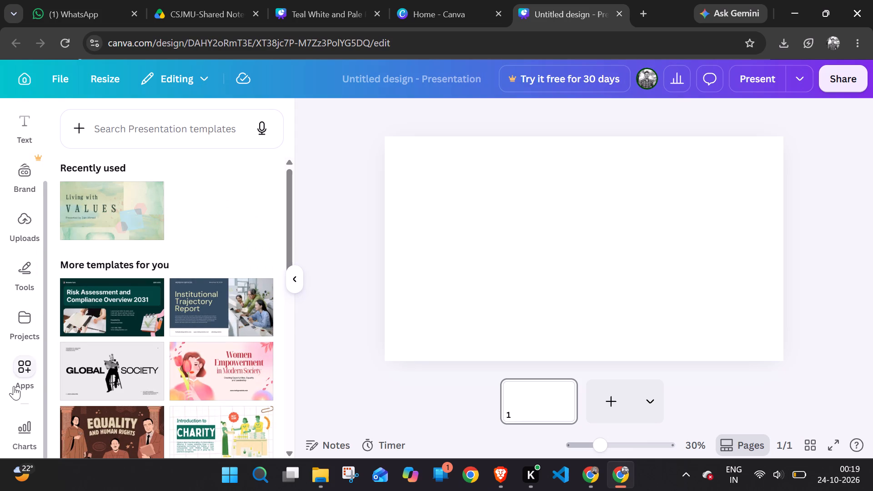
{"action": "left_click", "coordinate": [620, 408]}
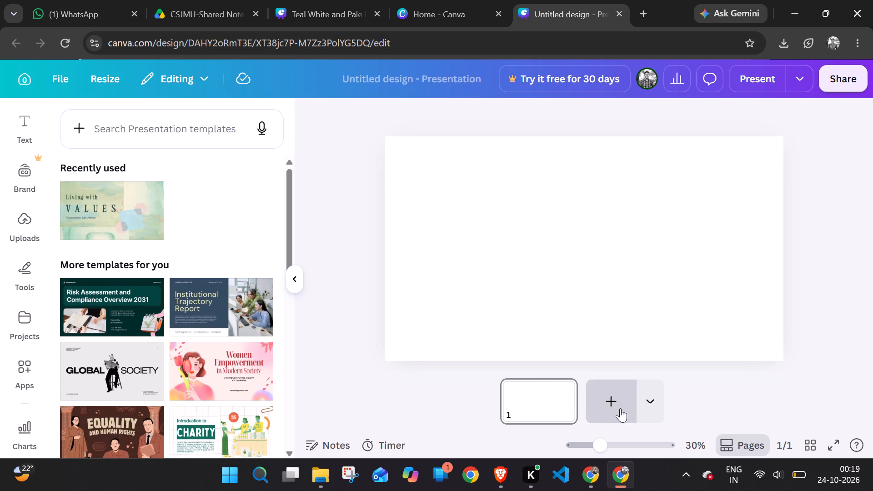
{"action": "left_click", "coordinate": [620, 408]}
{"action": "left_click", "coordinate": [647, 413]}
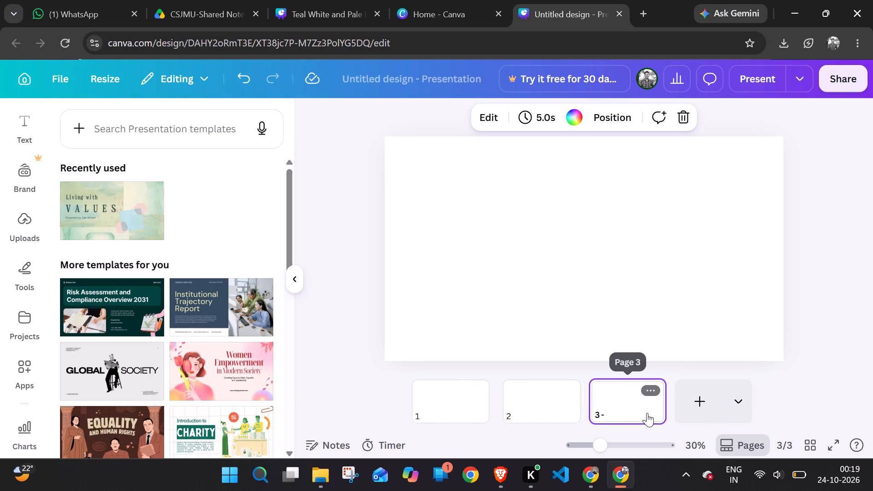
{"action": "left_click", "coordinate": [708, 402]}
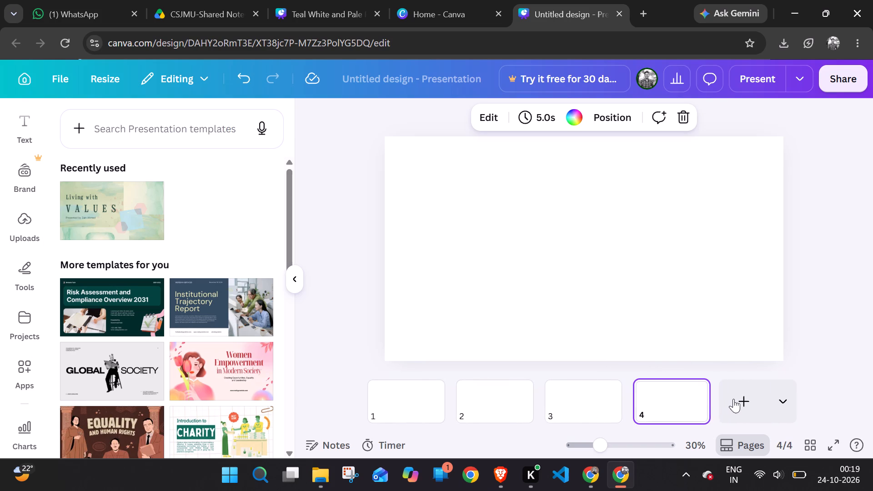
{"action": "left_click", "coordinate": [733, 399]}
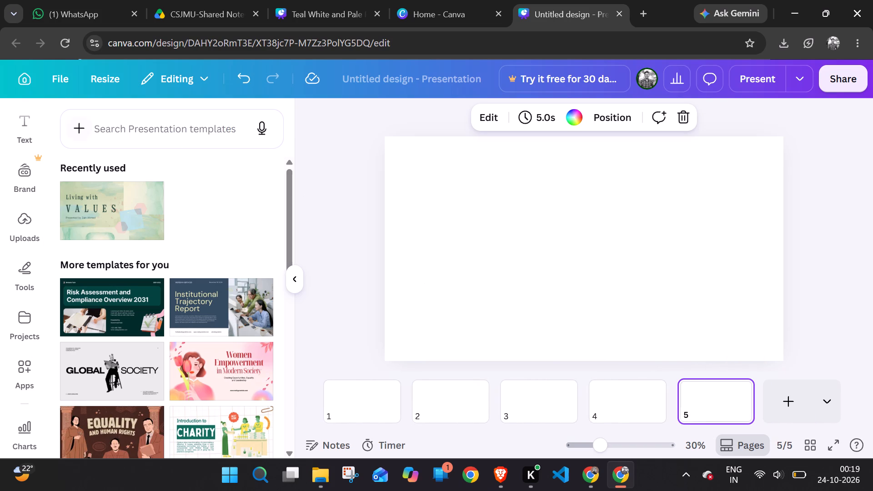
Open the text options with page 5 of the blank presentation selected.
{"action": "left_click", "coordinate": [27, 125]}
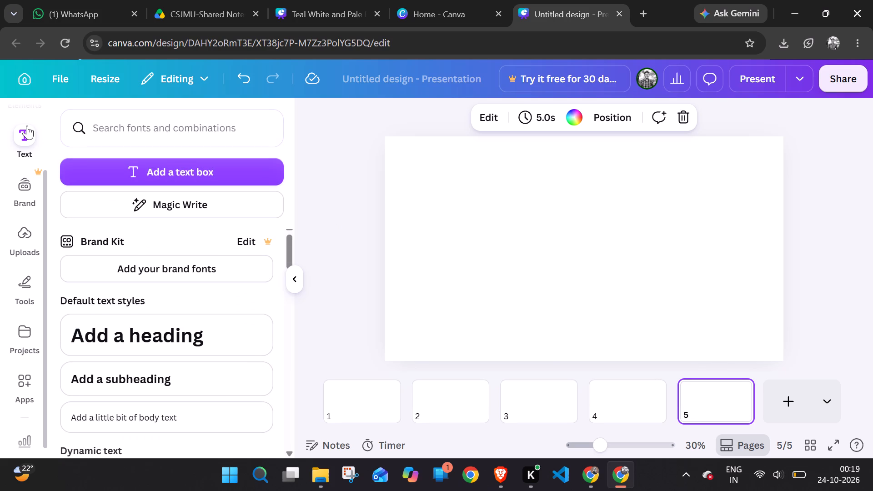
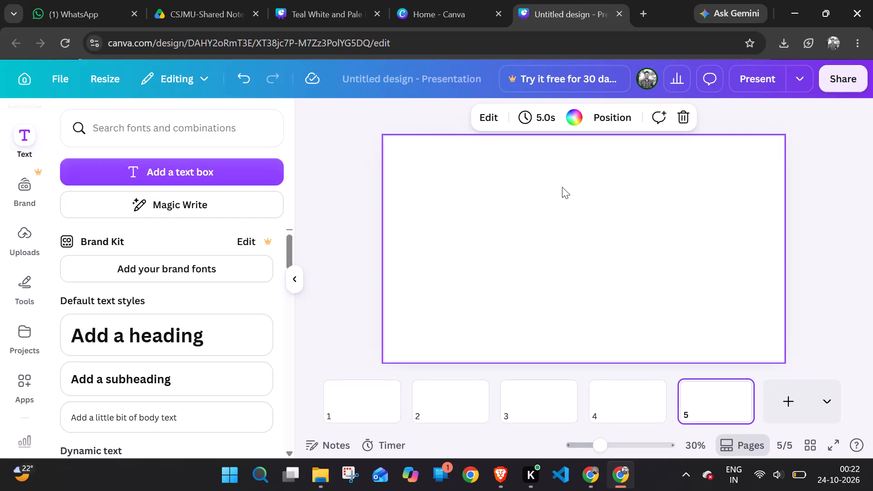
Open the background colour options for page 5 and look through the default solid and gradient colours.
{"action": "left_click", "coordinate": [605, 114]}
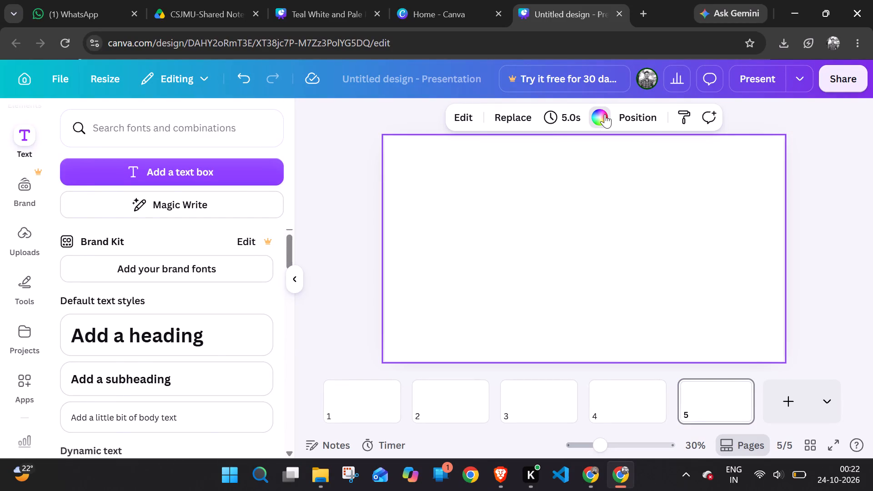
{"action": "scroll", "coordinate": [201, 429], "scroll_direction": "down", "scroll_amount": 3}
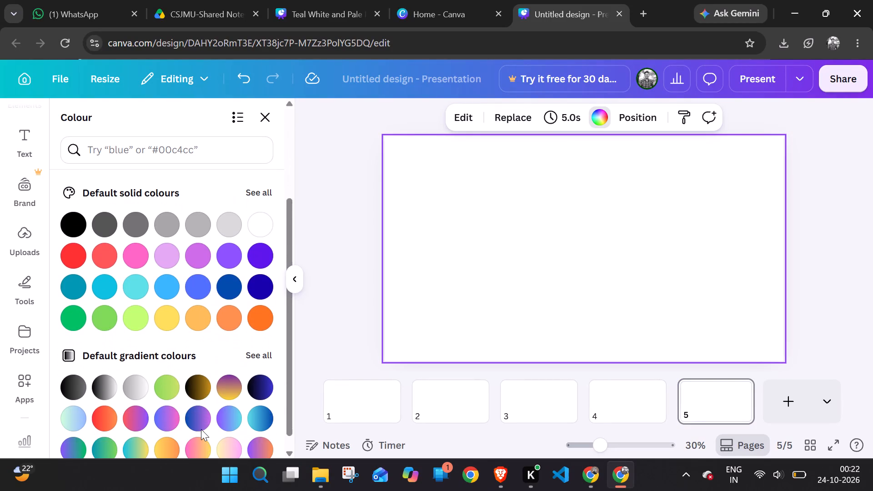
{"action": "scroll", "coordinate": [201, 429], "scroll_direction": "down", "scroll_amount": 3}
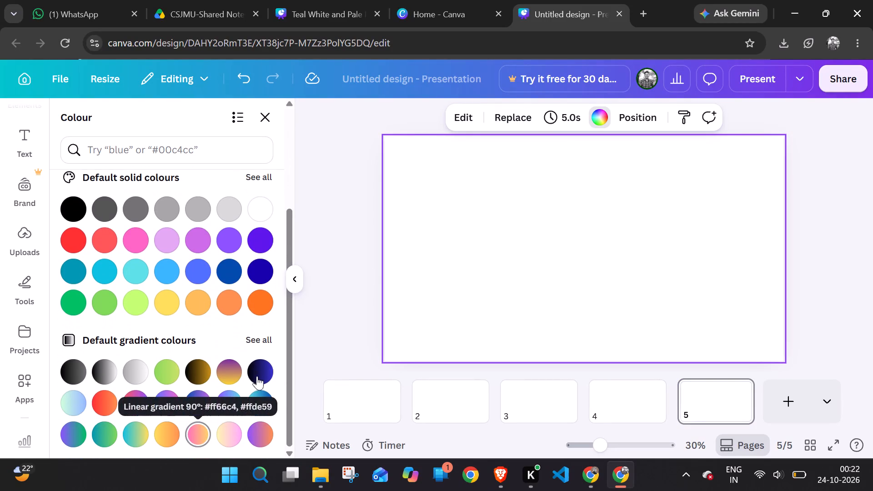
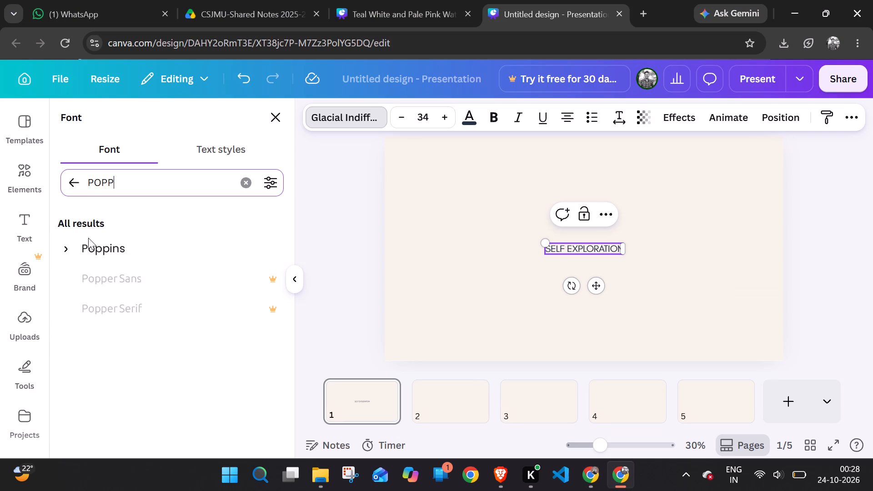
{"action": "right_click", "coordinate": [96, 239]}
{"action": "left_click", "coordinate": [96, 239]}
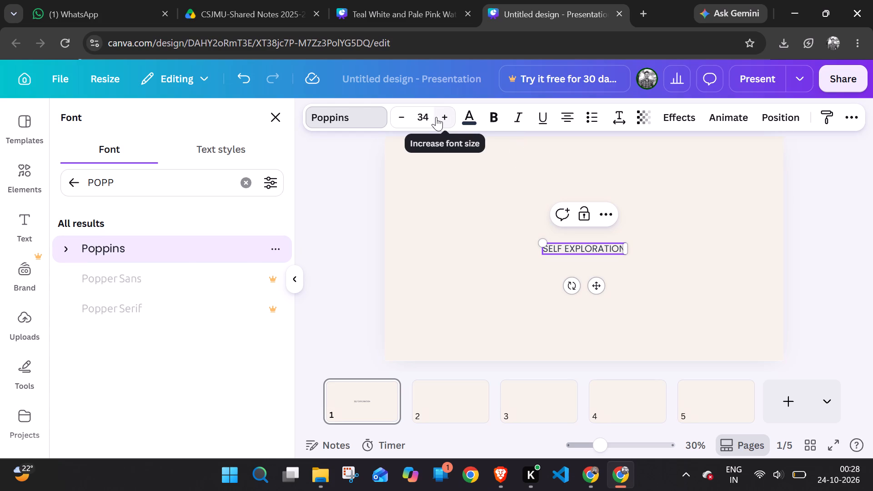
Make the SELF EXPLORATION title bold and increase its font size to 46.
{"action": "left_click", "coordinate": [494, 117]}
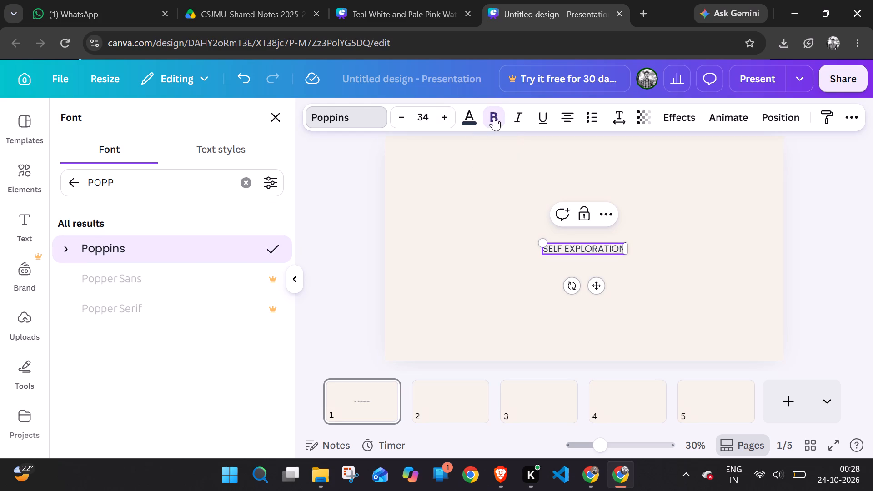
{"action": "left_click", "coordinate": [569, 242]}
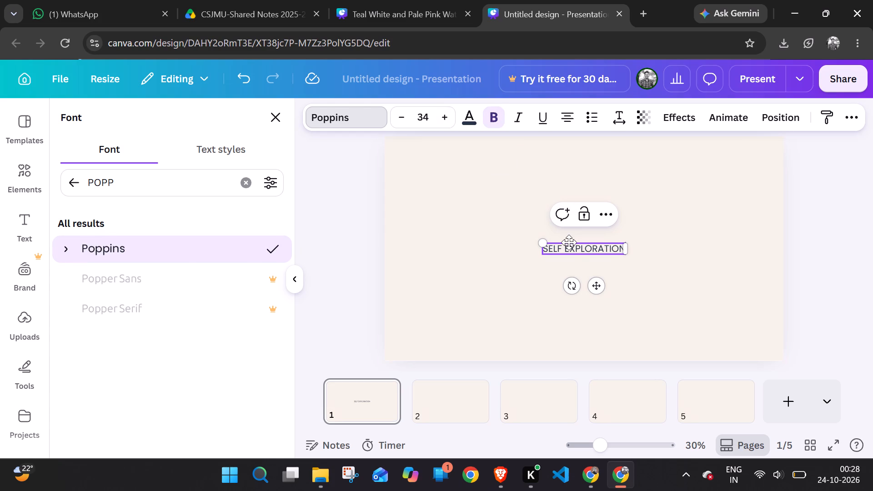
{"action": "left_click", "coordinate": [567, 244]}
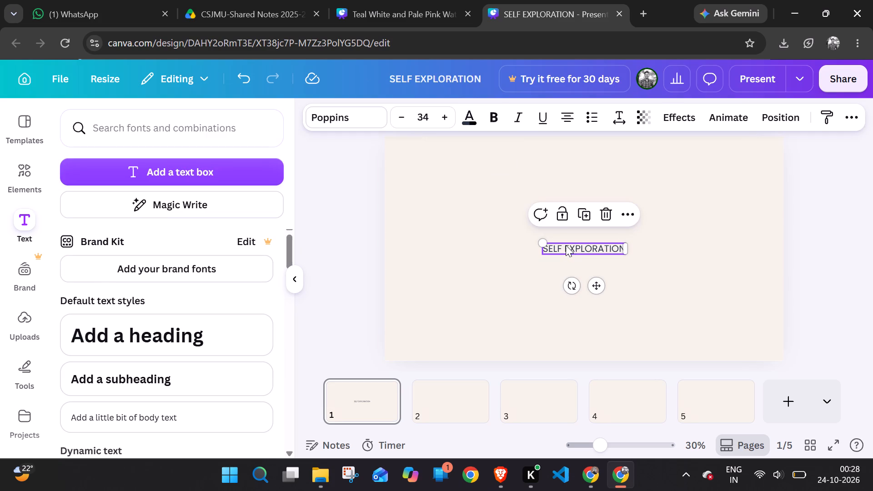
{"action": "triple_click", "coordinate": [566, 245]}
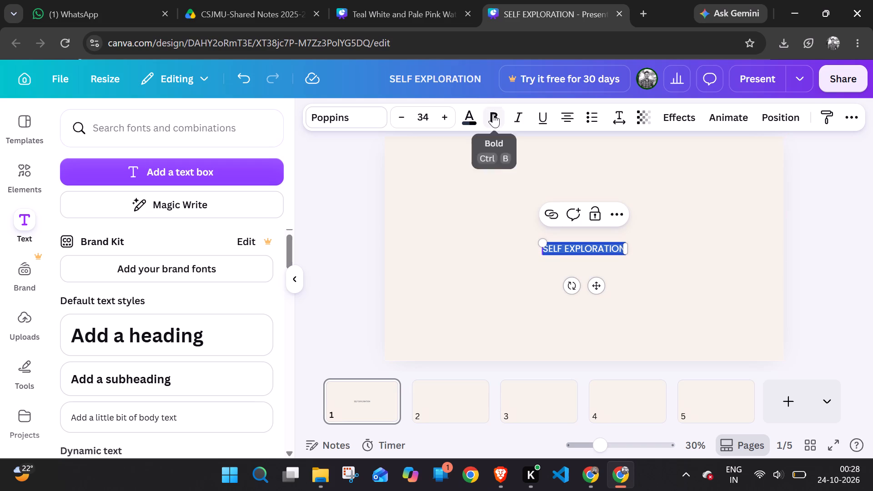
{"action": "left_click", "coordinate": [493, 114]}
{"action": "left_click", "coordinate": [443, 116]}
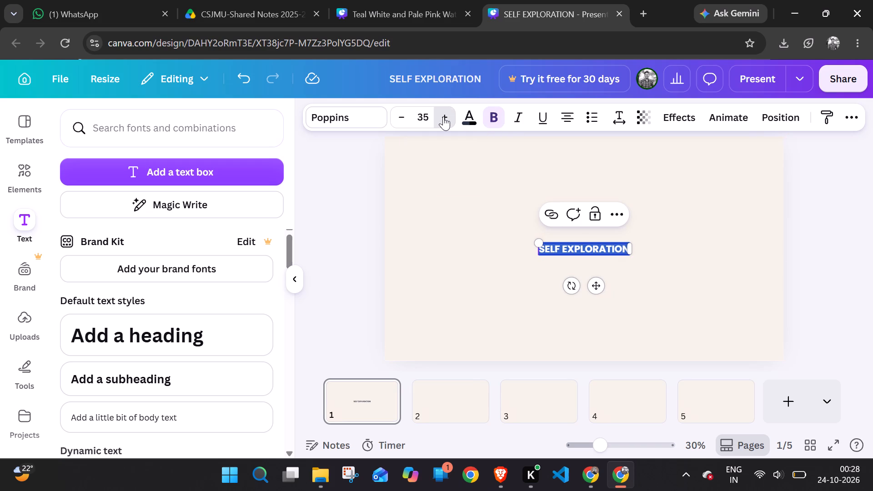
{"action": "triple_click", "coordinate": [443, 116]}
{"action": "triple_click", "coordinate": [443, 116]}
{"action": "triple_click", "coordinate": [443, 116]}
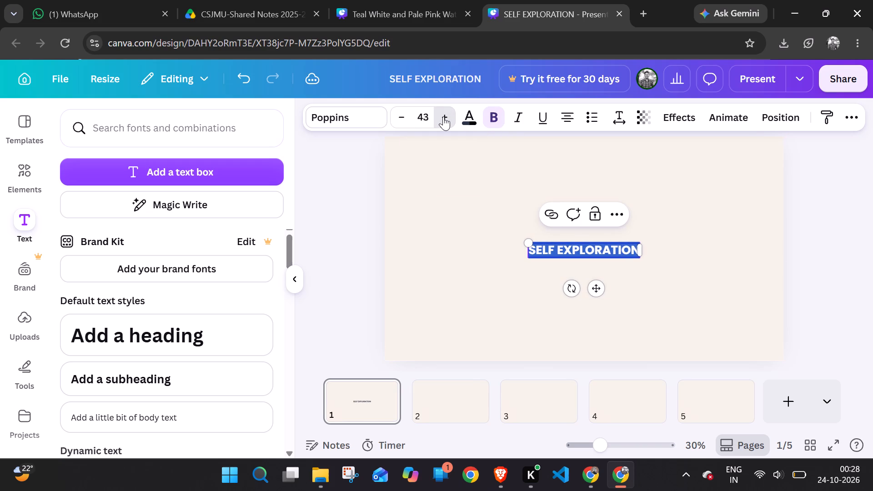
{"action": "double_click", "coordinate": [443, 116]}
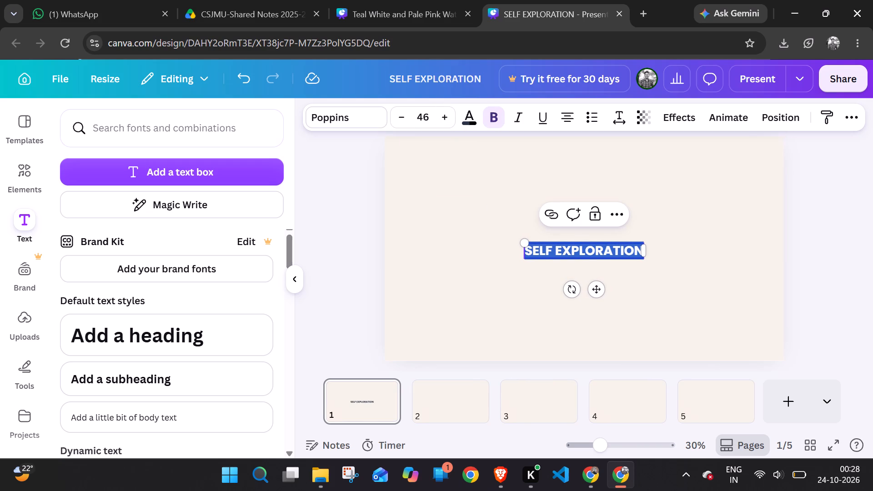
Move the title up and toward the left of slide 1, and widen its text box.
{"action": "left_click", "coordinate": [603, 291]}
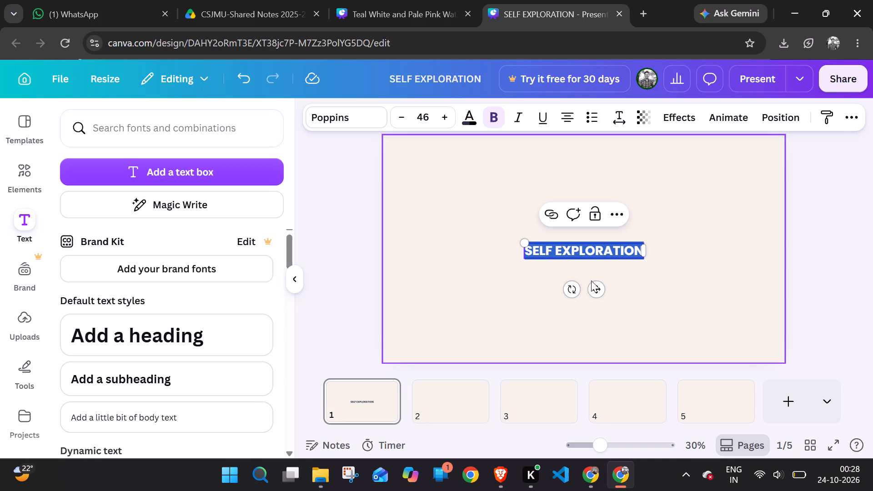
{"action": "left_click_drag", "start_coordinate": [594, 285], "coordinate": [509, 240]}
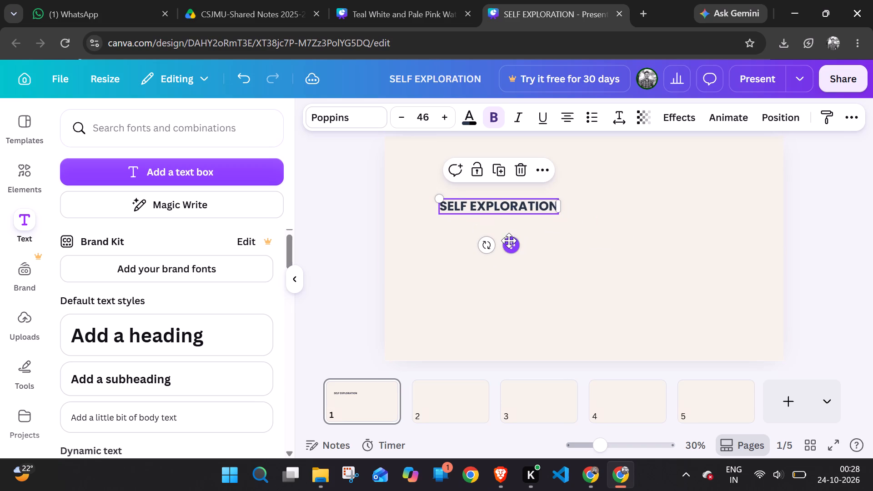
{"action": "left_click", "coordinate": [544, 207]}
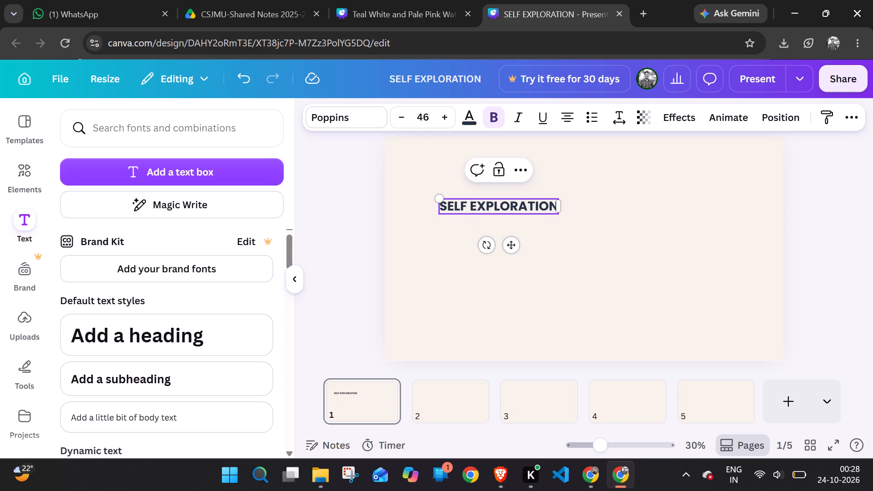
{"action": "triple_click", "coordinate": [513, 249]}
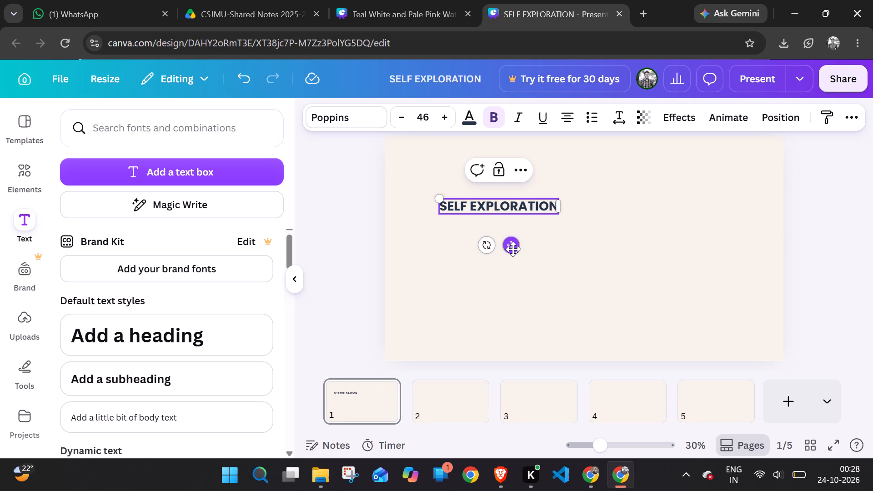
{"action": "left_click", "coordinate": [513, 249]}
{"action": "left_click_drag", "start_coordinate": [559, 210], "coordinate": [592, 211]}
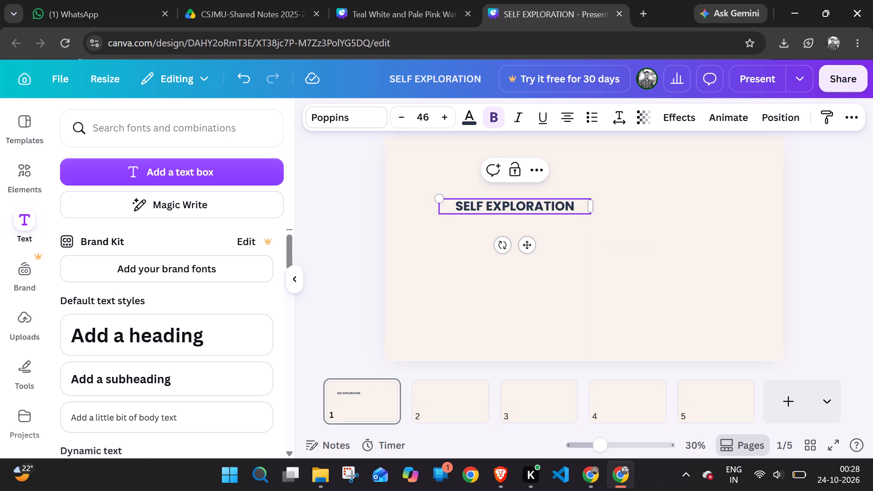
Increase the SELF EXPLORATION title's font size to 79.
{"action": "left_click", "coordinate": [520, 211]}
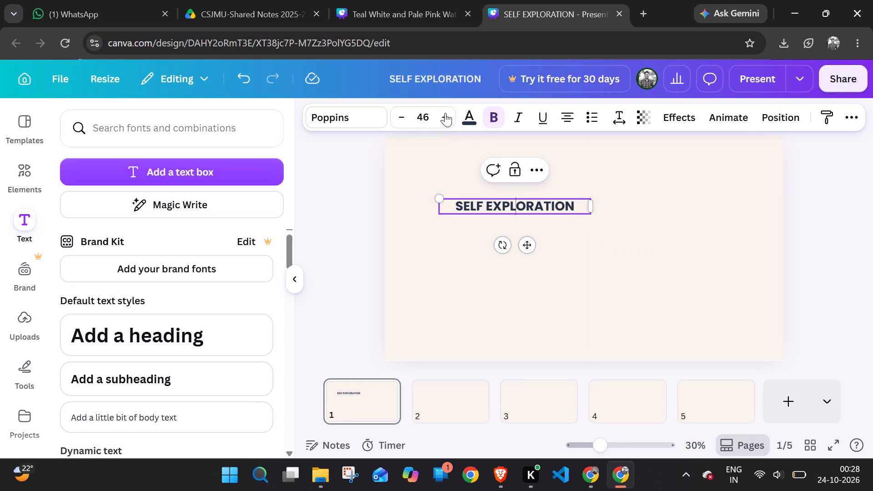
{"action": "triple_click", "coordinate": [444, 115]}
{"action": "triple_click", "coordinate": [444, 115]}
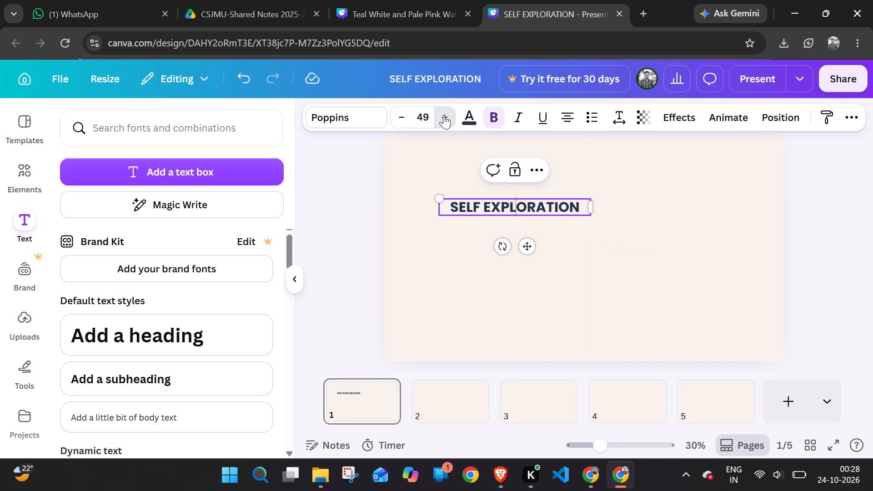
{"action": "triple_click", "coordinate": [444, 115]}
{"action": "triple_click", "coordinate": [444, 115]}
{"action": "triple_click", "coordinate": [444, 115]}
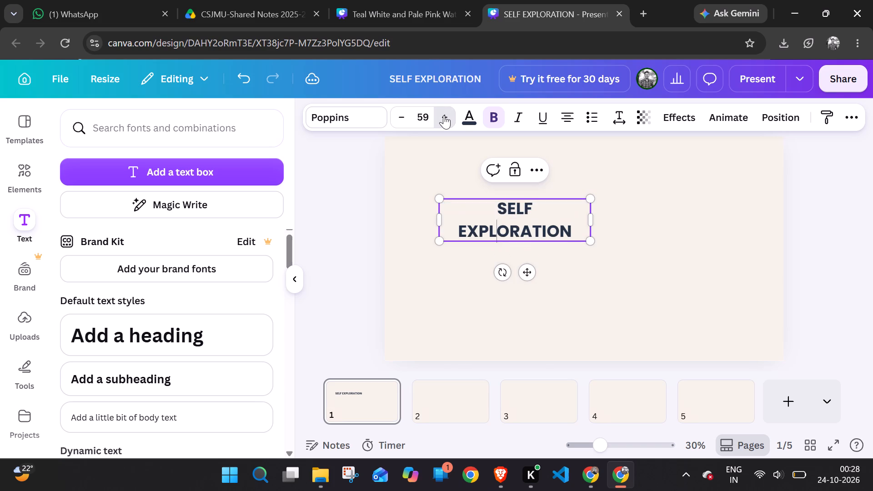
{"action": "triple_click", "coordinate": [444, 115]}
{"action": "triple_click", "coordinate": [444, 115]}
{"action": "triple_click", "coordinate": [444, 115]}
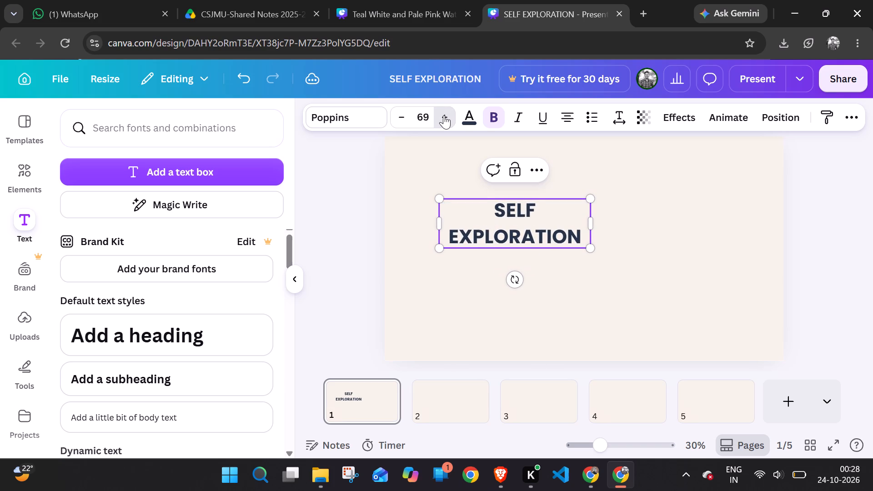
{"action": "triple_click", "coordinate": [444, 115]}
{"action": "triple_click", "coordinate": [444, 115]}
{"action": "triple_click", "coordinate": [444, 115]}
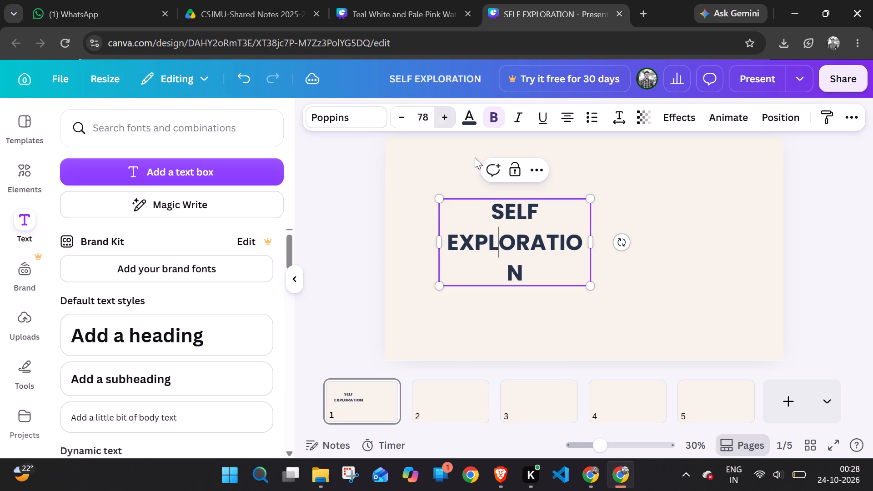
Widen the title's text box to fit the text on one line and move it toward the slide's left edge.
{"action": "left_click_drag", "start_coordinate": [591, 244], "coordinate": [628, 237]}
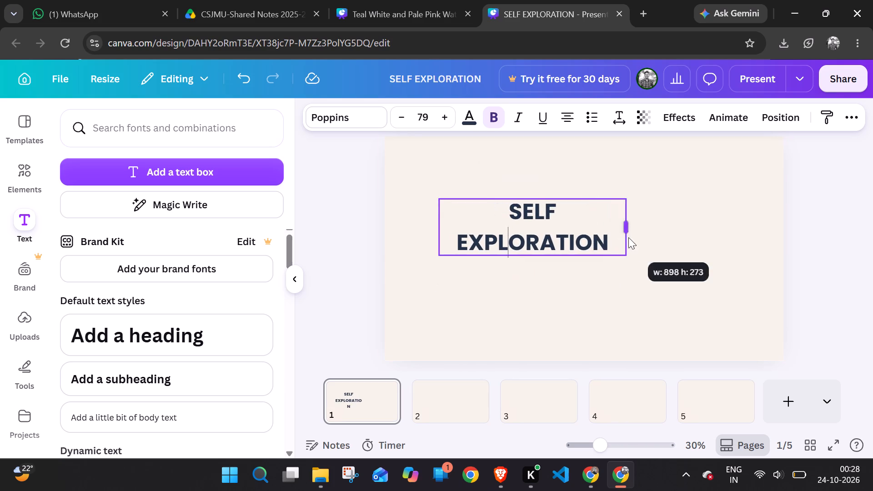
{"action": "left_click_drag", "start_coordinate": [628, 237], "coordinate": [663, 233]}
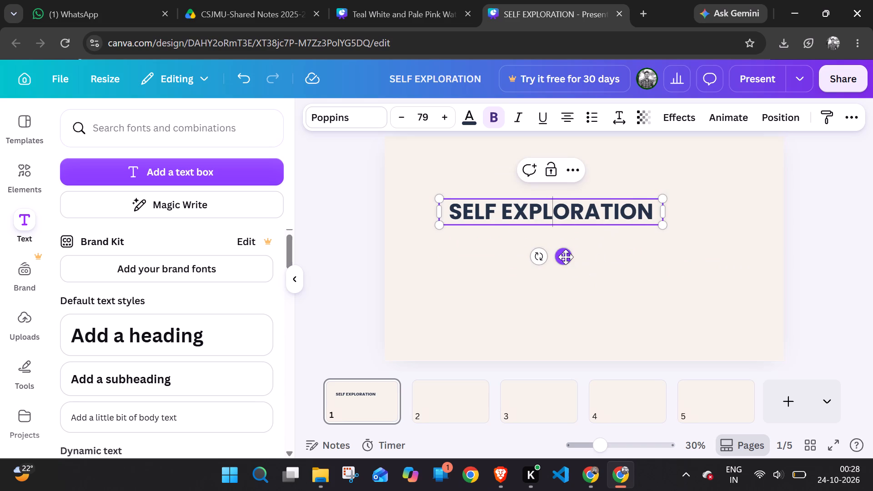
{"action": "left_click_drag", "start_coordinate": [565, 256], "coordinate": [527, 251]}
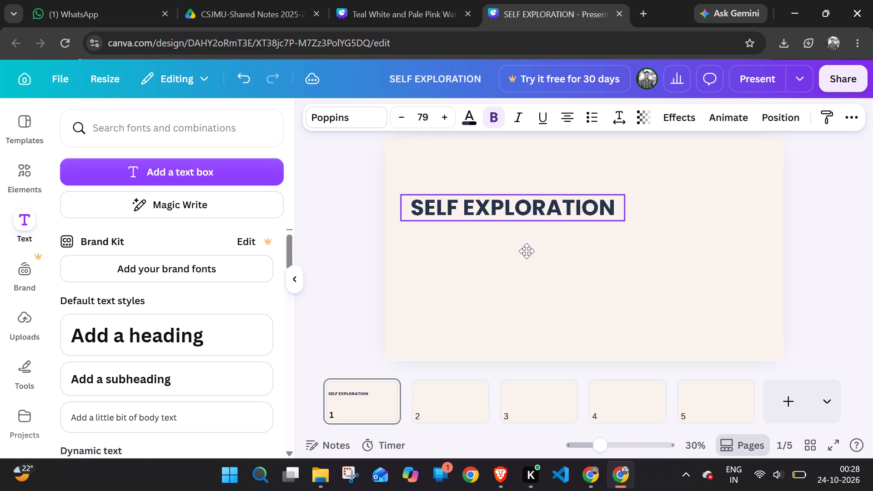
{"action": "left_click_drag", "start_coordinate": [527, 251], "coordinate": [533, 249]}
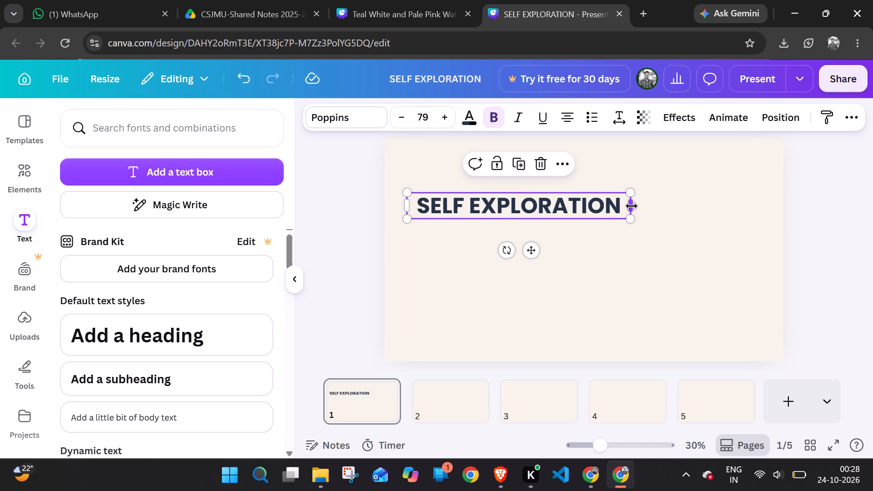
Narrow the title's text box so SELF EXPLORATION wraps onto two lines, and left-align the text.
{"action": "left_click_drag", "start_coordinate": [632, 206], "coordinate": [590, 191]}
{"action": "left_click", "coordinate": [567, 111]}
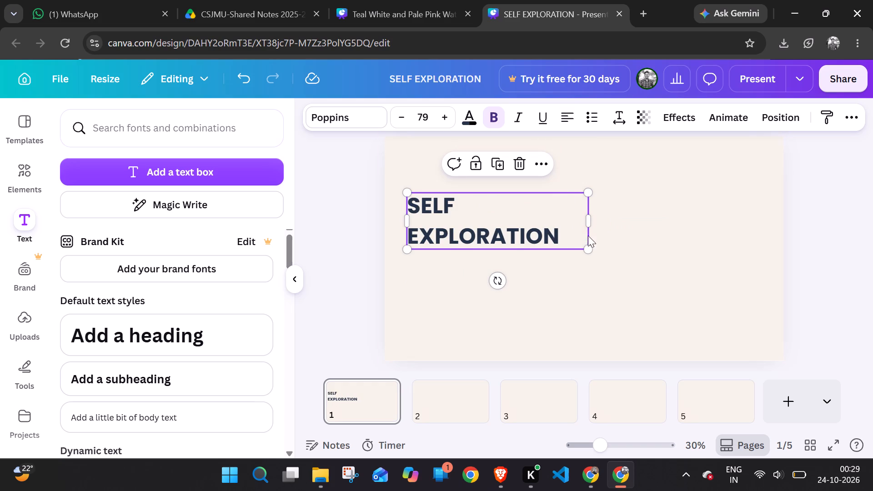
{"action": "left_click", "coordinate": [604, 310]}
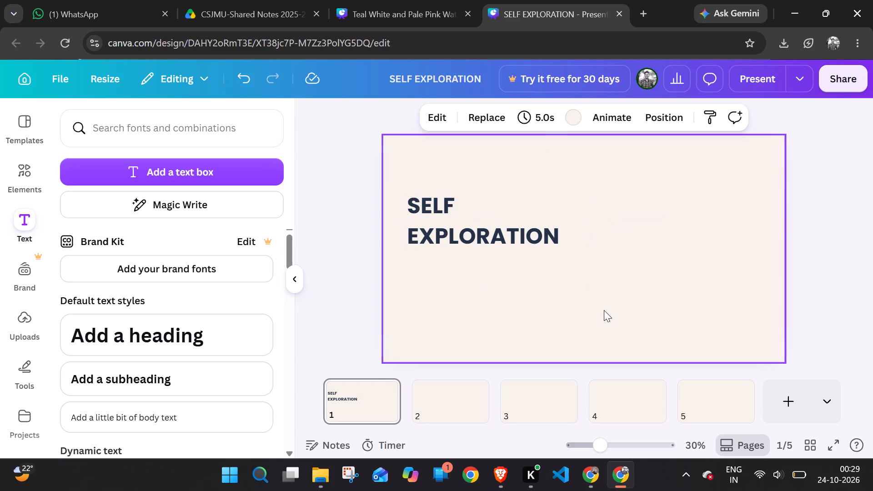
{"action": "left_click", "coordinate": [454, 275]}
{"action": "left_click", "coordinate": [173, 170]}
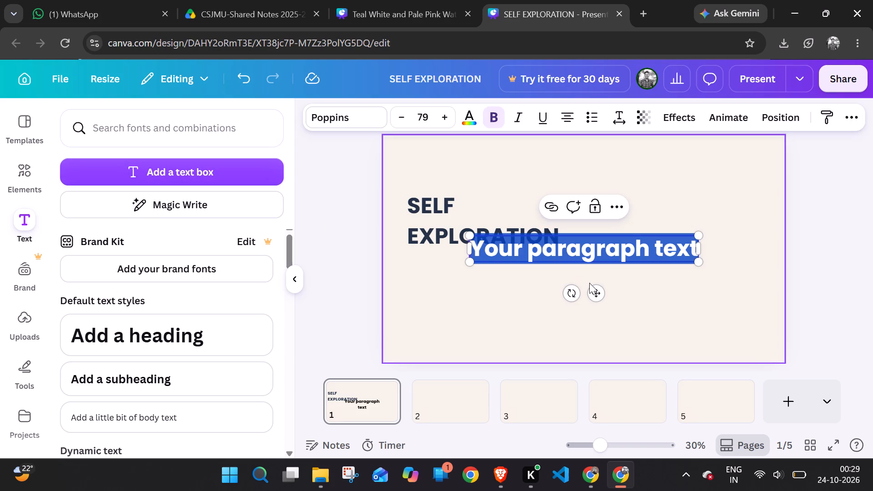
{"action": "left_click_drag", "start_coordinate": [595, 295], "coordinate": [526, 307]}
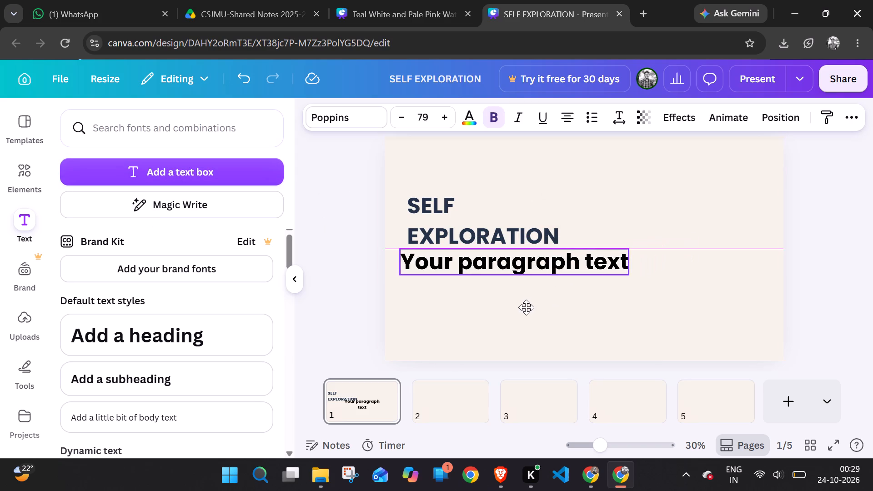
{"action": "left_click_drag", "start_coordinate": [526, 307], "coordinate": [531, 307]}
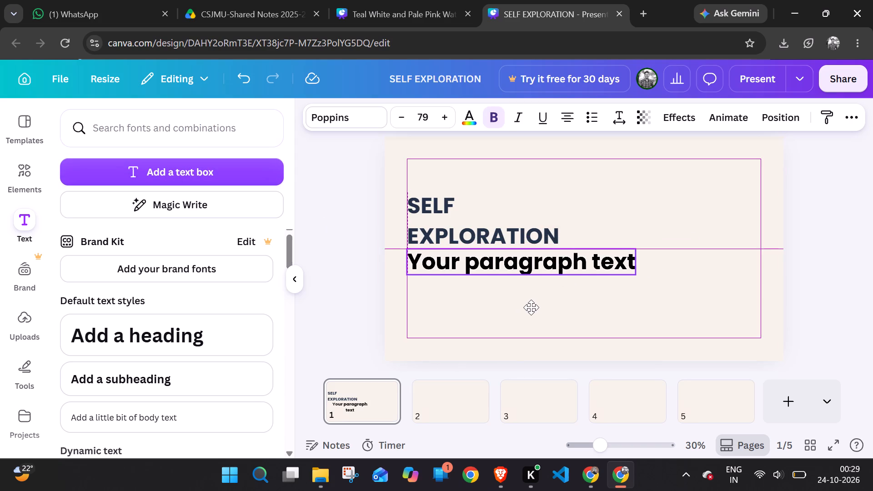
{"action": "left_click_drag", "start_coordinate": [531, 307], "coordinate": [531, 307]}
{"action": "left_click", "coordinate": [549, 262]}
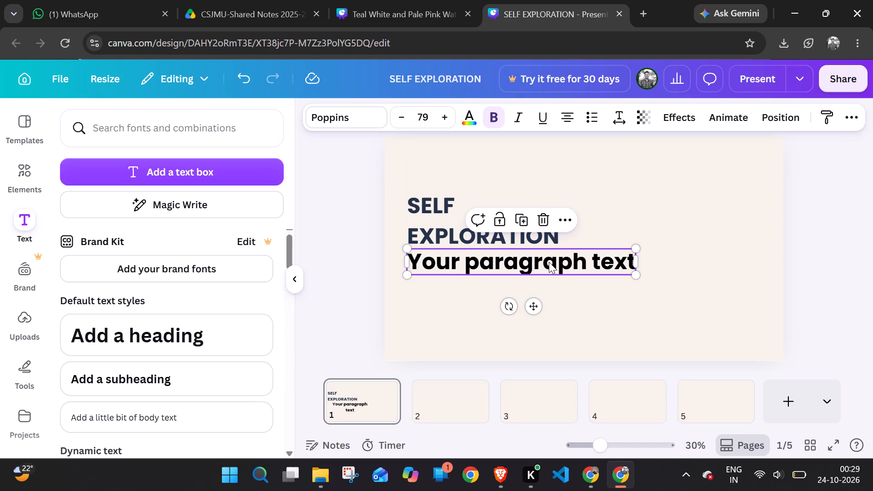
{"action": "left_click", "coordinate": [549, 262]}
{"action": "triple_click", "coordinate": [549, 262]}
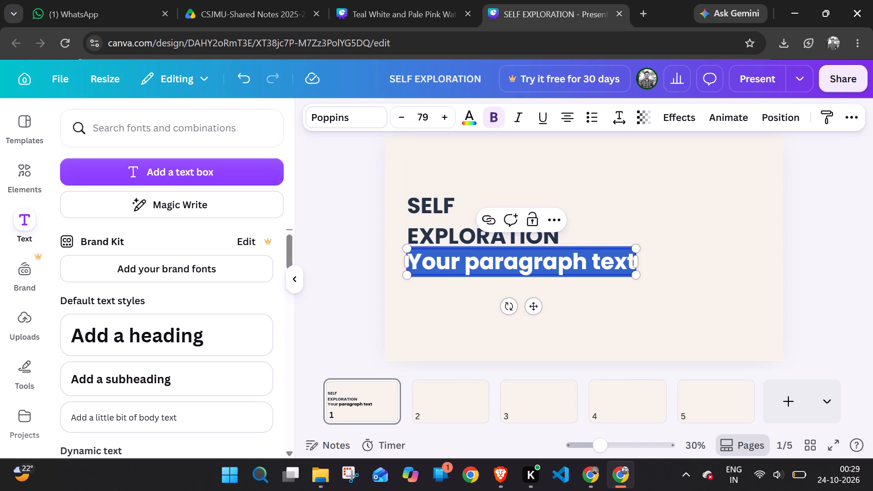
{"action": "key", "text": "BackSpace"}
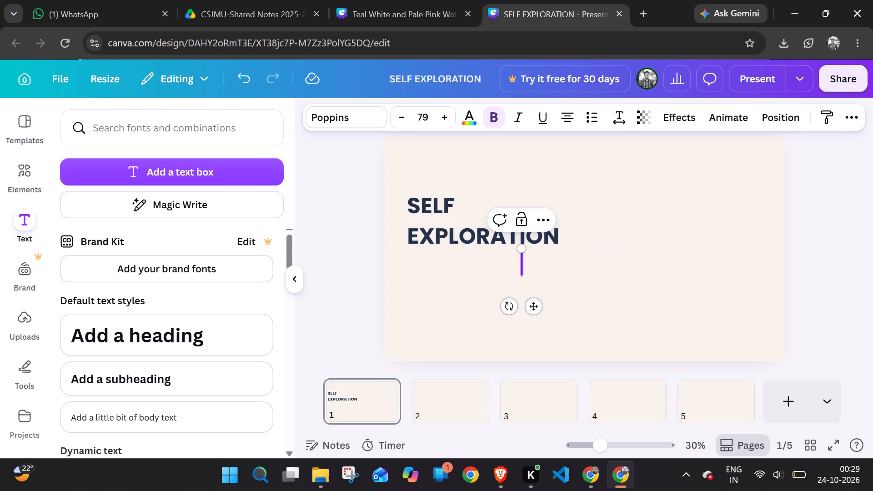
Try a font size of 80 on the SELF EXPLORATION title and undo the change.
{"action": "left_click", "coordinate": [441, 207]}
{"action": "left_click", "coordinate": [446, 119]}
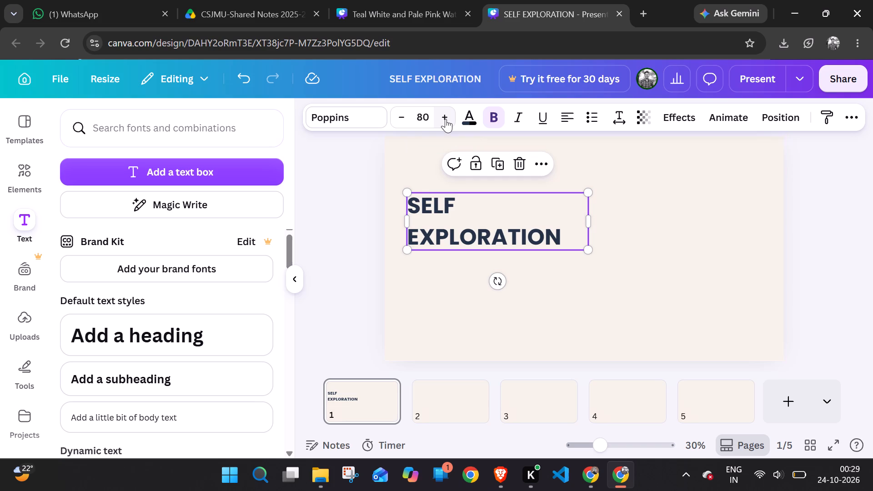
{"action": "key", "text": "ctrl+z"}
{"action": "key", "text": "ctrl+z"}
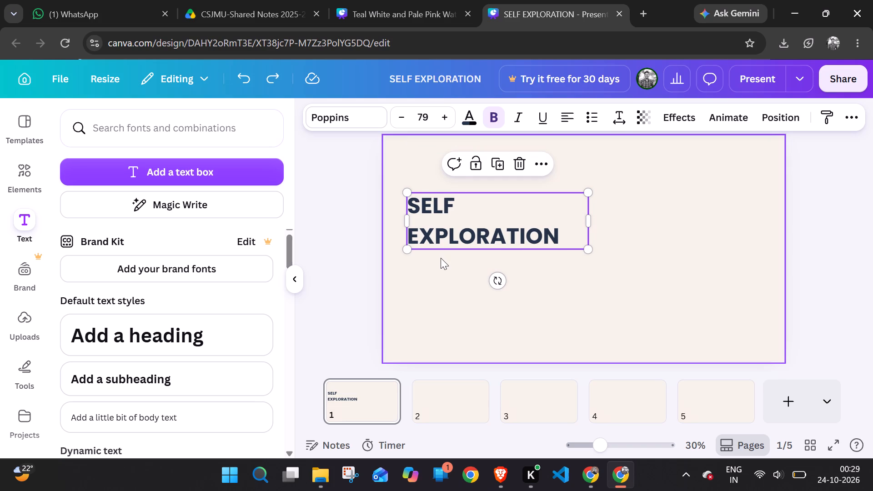
Set the SELF EXPLORATION title's font size to 80.
{"action": "left_click", "coordinate": [441, 258]}
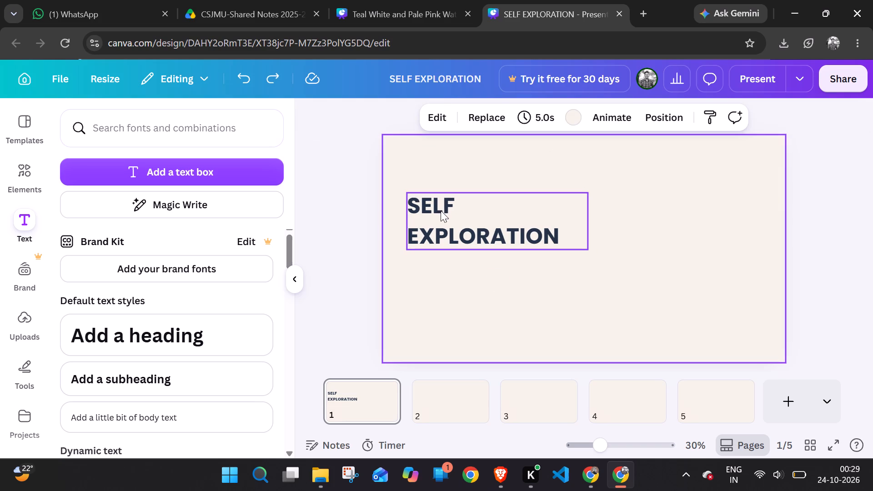
{"action": "left_click", "coordinate": [441, 210]}
{"action": "left_click", "coordinate": [448, 112]}
{"action": "left_click", "coordinate": [448, 112]}
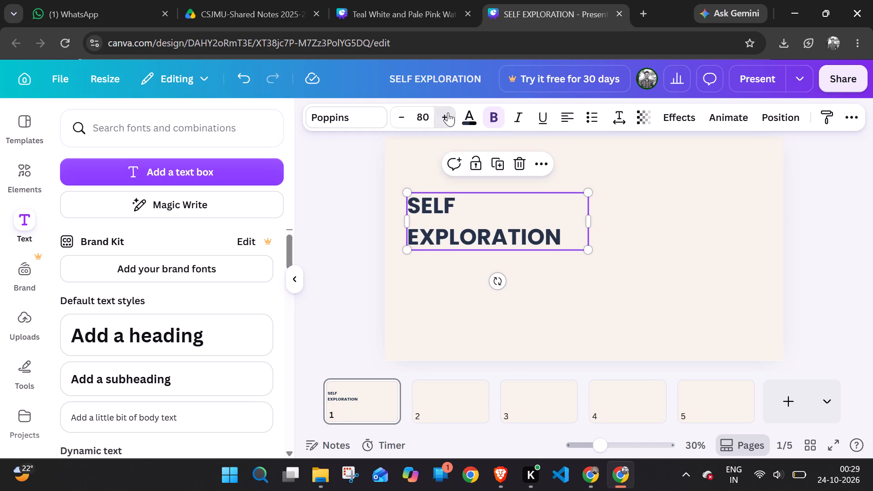
{"action": "left_click", "coordinate": [448, 112]}
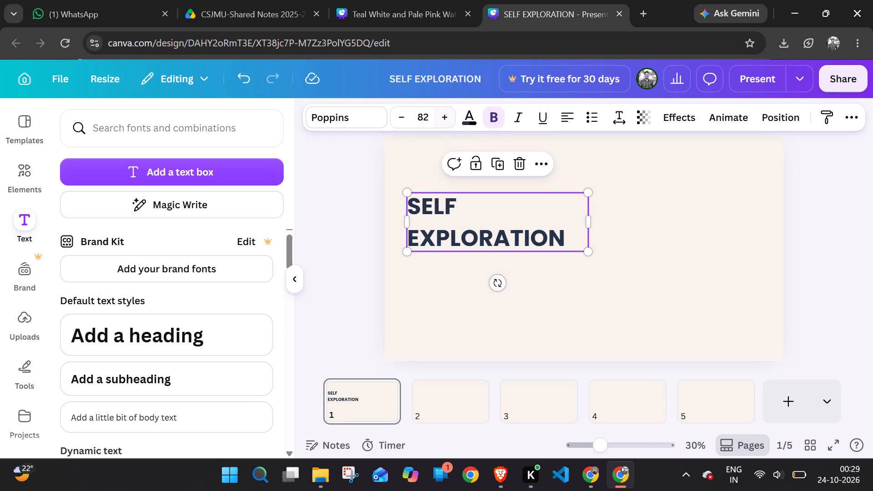
{"action": "left_click", "coordinate": [401, 117]}
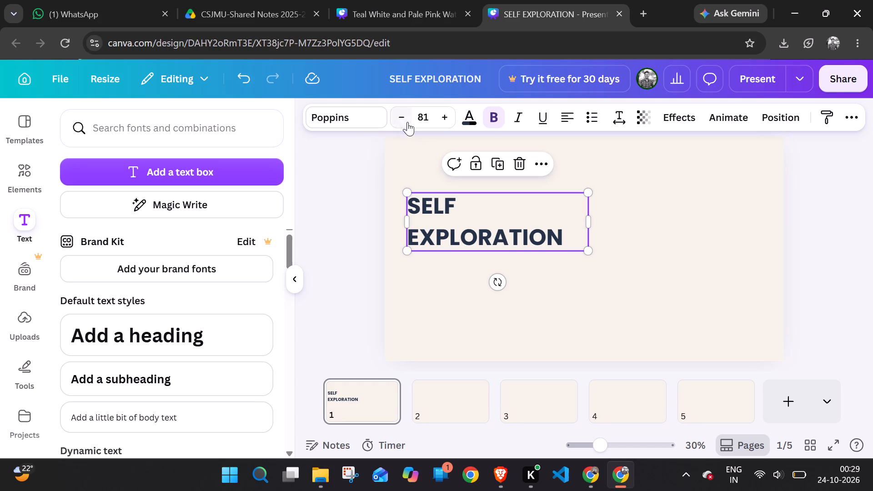
{"action": "left_click", "coordinate": [403, 116]}
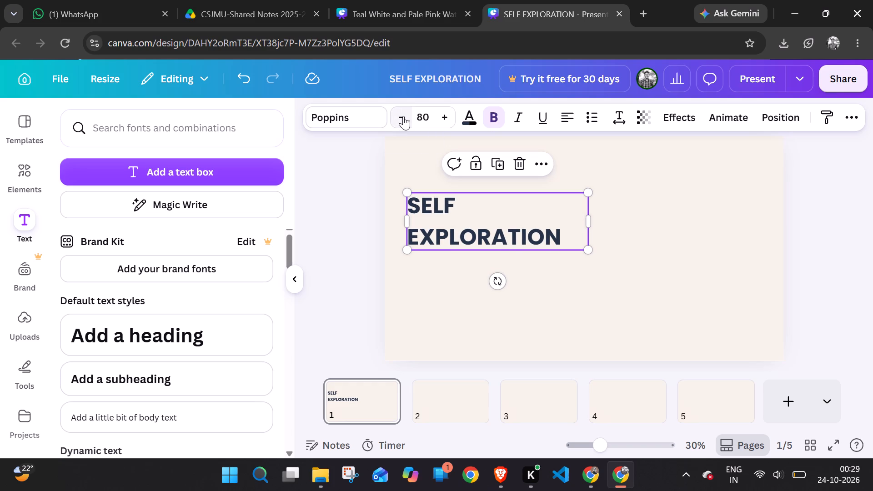
Add a text box directly below the title on slide 1 reading "Presented by" followed by the presenter's name.
{"action": "left_click", "coordinate": [233, 170]}
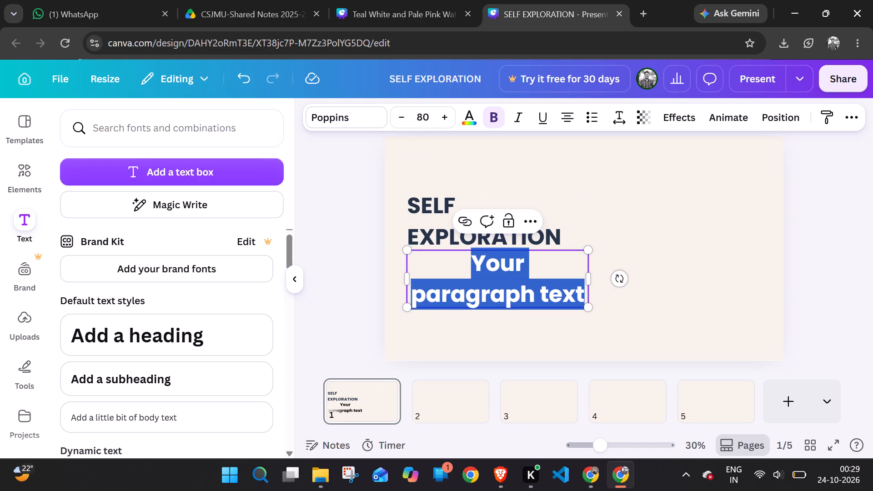
{"action": "left_click", "coordinate": [493, 293]}
{"action": "key", "text": "ctrl+a"}
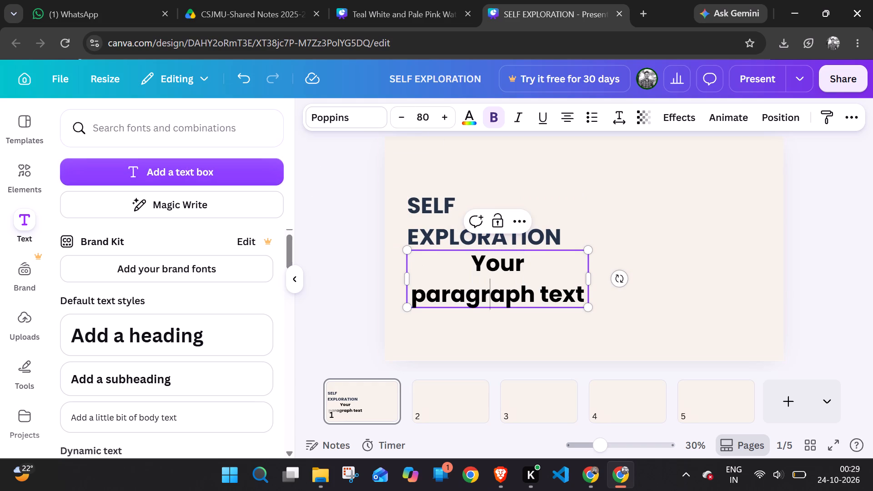
{"action": "key", "text": "ctrl+BackSpace"}
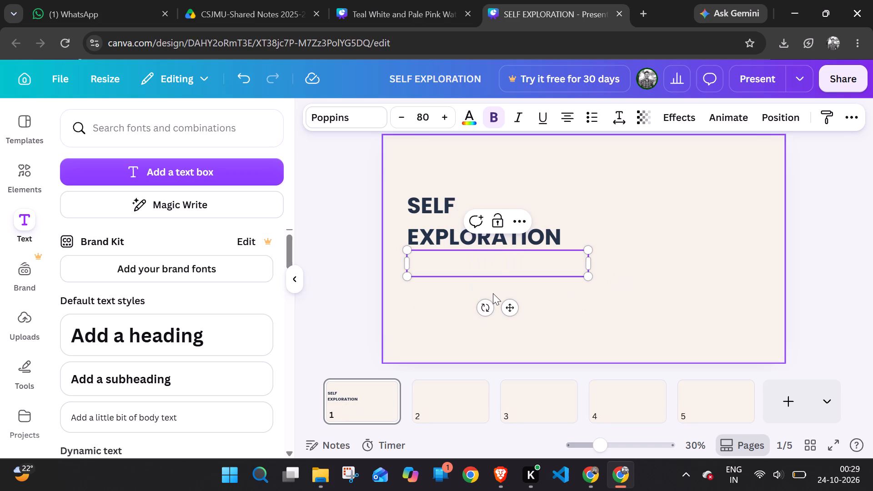
{"action": "key", "text": "shift+p"}
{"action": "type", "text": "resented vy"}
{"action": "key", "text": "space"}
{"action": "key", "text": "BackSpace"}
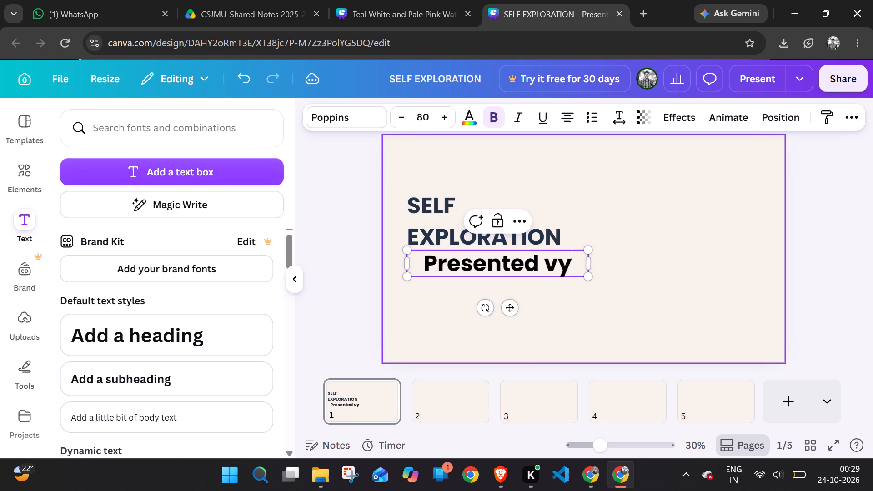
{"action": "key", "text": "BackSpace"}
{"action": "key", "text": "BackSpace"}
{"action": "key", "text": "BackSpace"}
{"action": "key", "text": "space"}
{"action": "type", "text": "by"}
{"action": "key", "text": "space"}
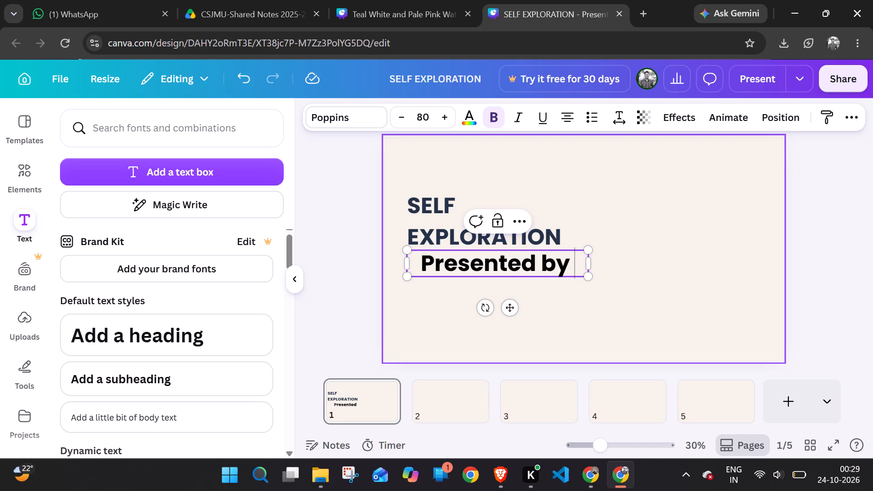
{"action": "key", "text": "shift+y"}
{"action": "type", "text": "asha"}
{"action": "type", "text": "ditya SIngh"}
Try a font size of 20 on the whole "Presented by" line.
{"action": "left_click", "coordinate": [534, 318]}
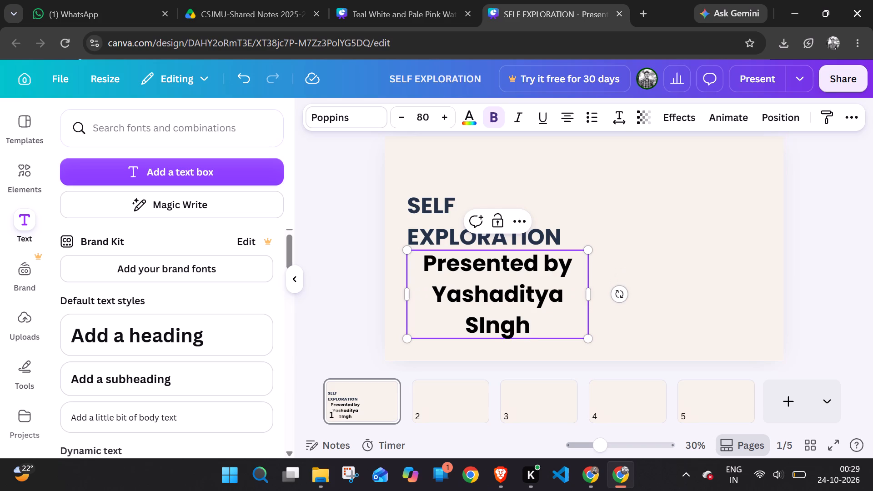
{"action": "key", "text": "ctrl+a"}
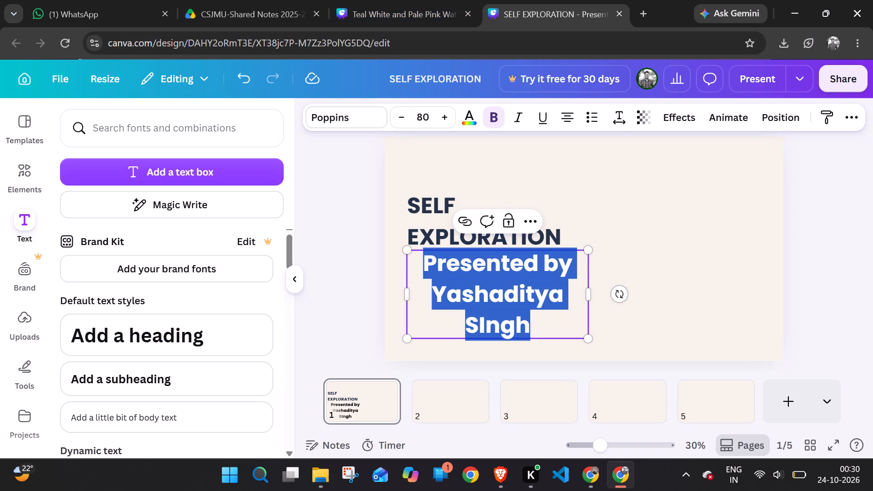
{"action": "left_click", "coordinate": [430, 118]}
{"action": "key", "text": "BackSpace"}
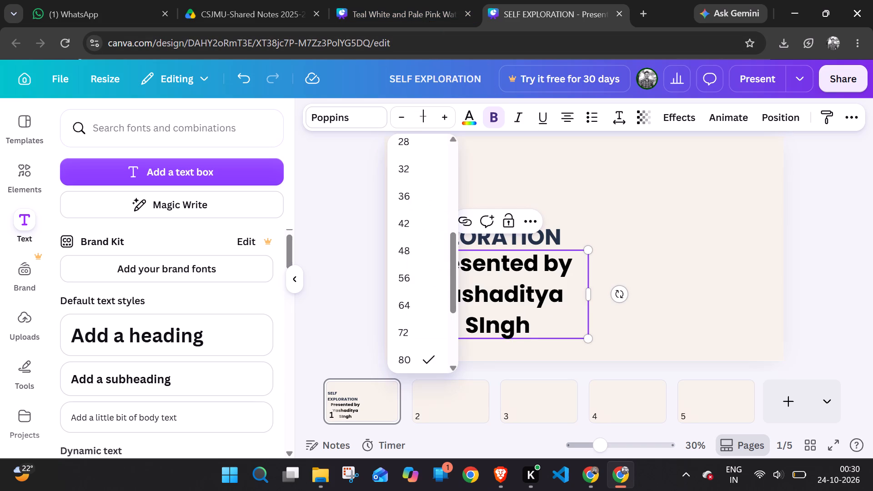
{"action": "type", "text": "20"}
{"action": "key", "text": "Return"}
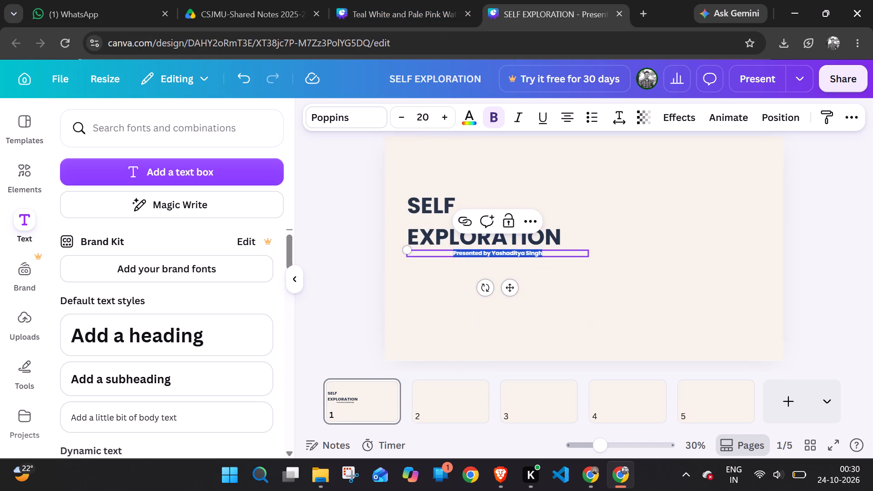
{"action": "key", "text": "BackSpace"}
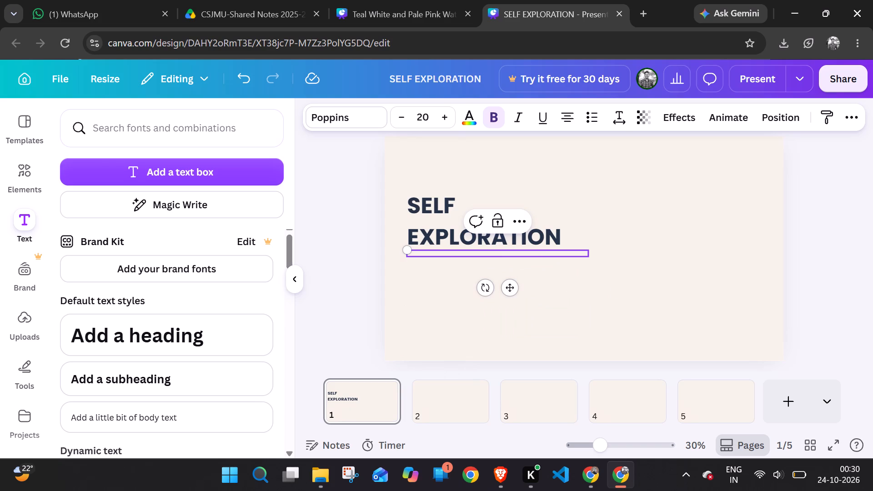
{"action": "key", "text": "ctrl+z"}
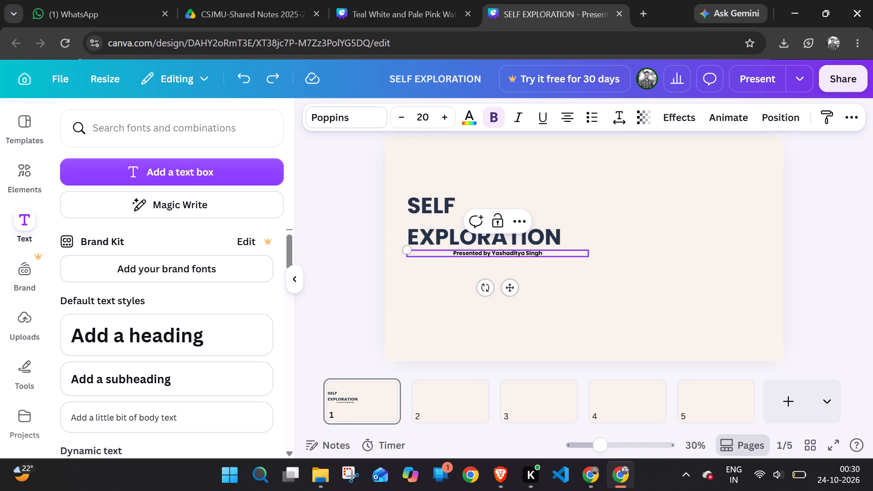
Set the "Presented by" line's font size to 40.
{"action": "left_click", "coordinate": [433, 107]}
{"action": "key", "text": "BackSpace"}
{"action": "type", "text": "40"}
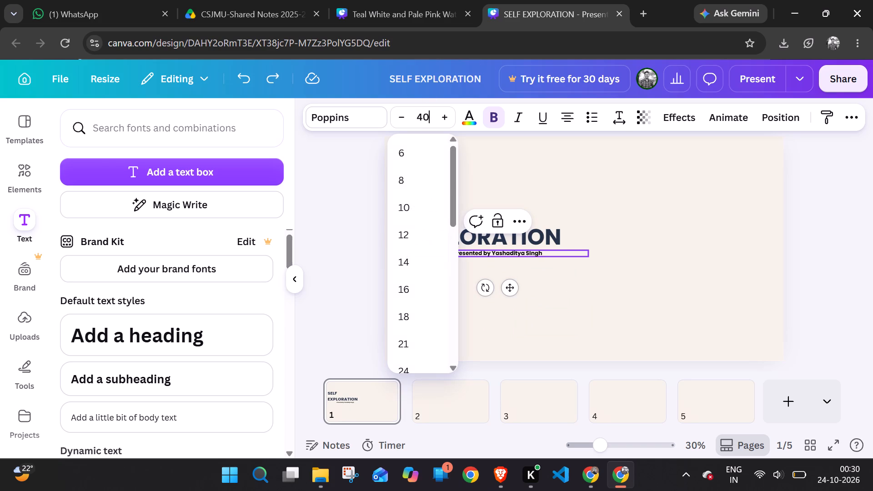
{"action": "key", "text": "Return"}
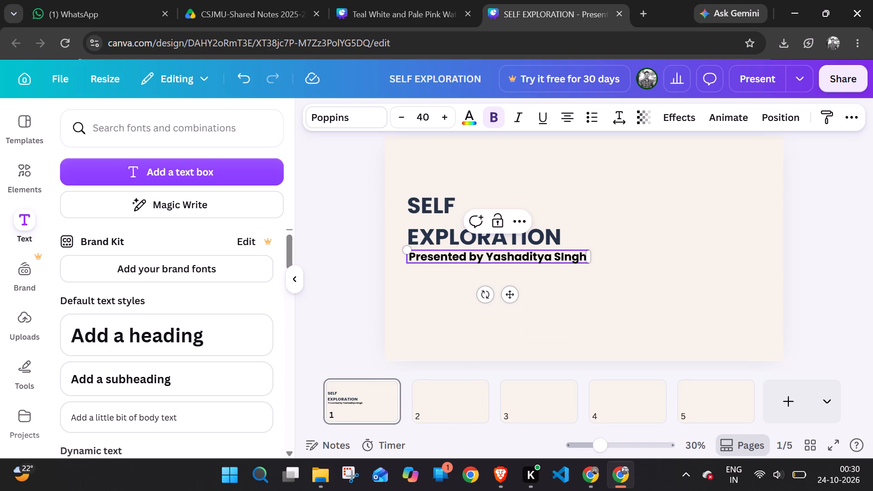
Remove the bold formatting from the whole "Presented by" line.
{"action": "double_click", "coordinate": [470, 262]}
{"action": "triple_click", "coordinate": [470, 262]}
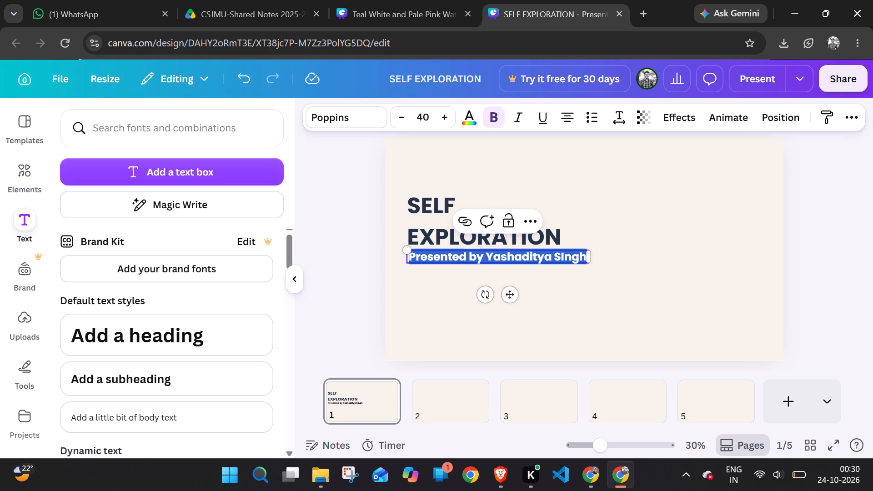
{"action": "left_click", "coordinate": [490, 118]}
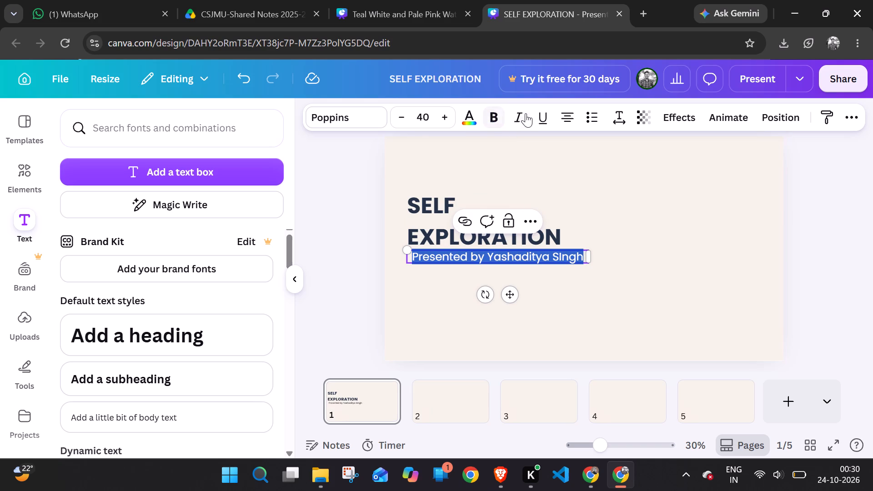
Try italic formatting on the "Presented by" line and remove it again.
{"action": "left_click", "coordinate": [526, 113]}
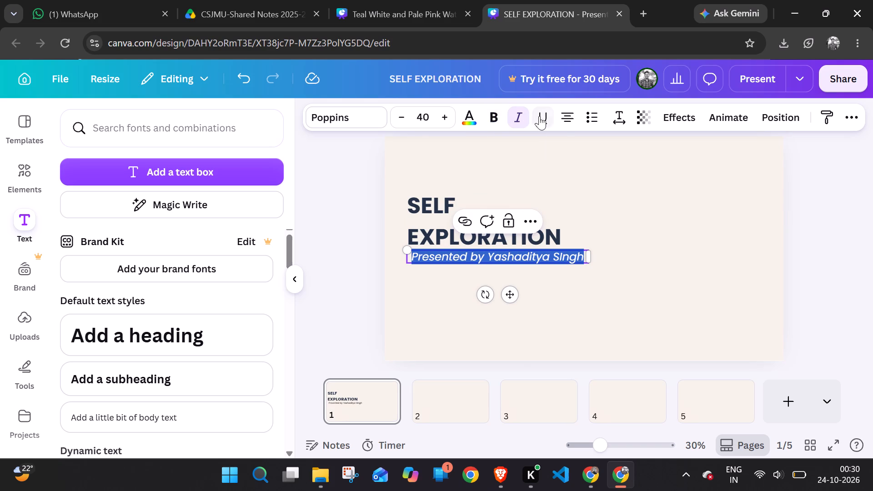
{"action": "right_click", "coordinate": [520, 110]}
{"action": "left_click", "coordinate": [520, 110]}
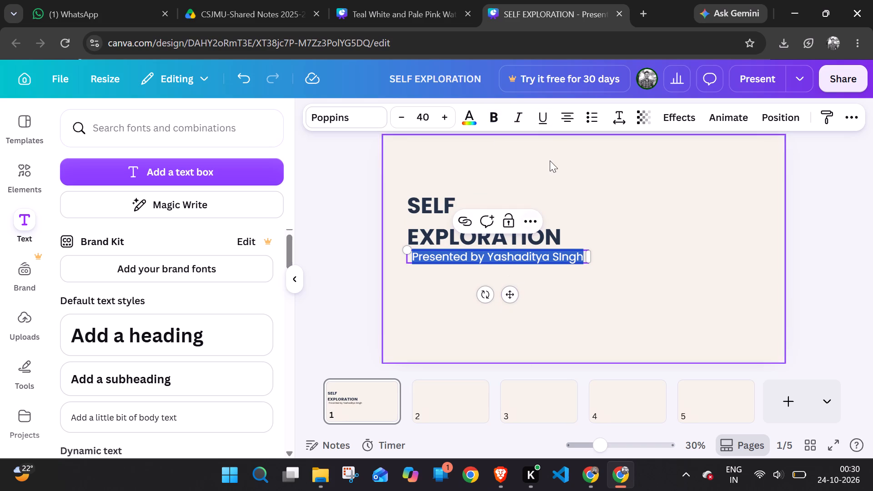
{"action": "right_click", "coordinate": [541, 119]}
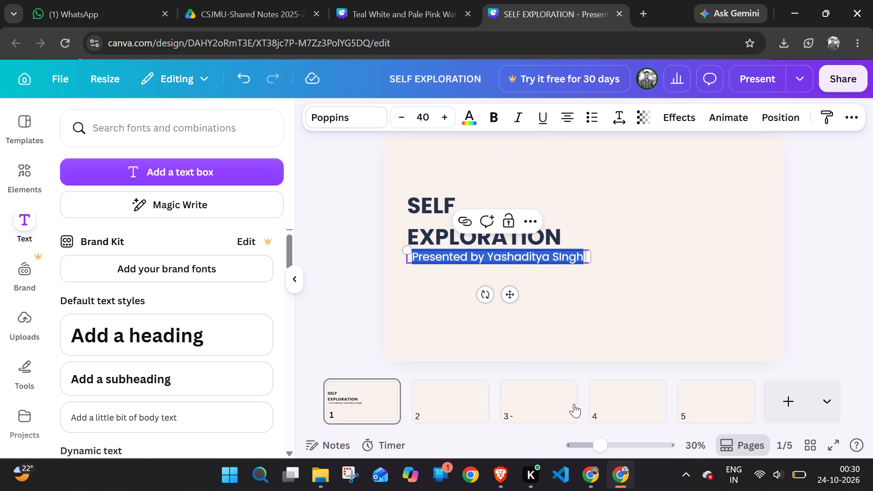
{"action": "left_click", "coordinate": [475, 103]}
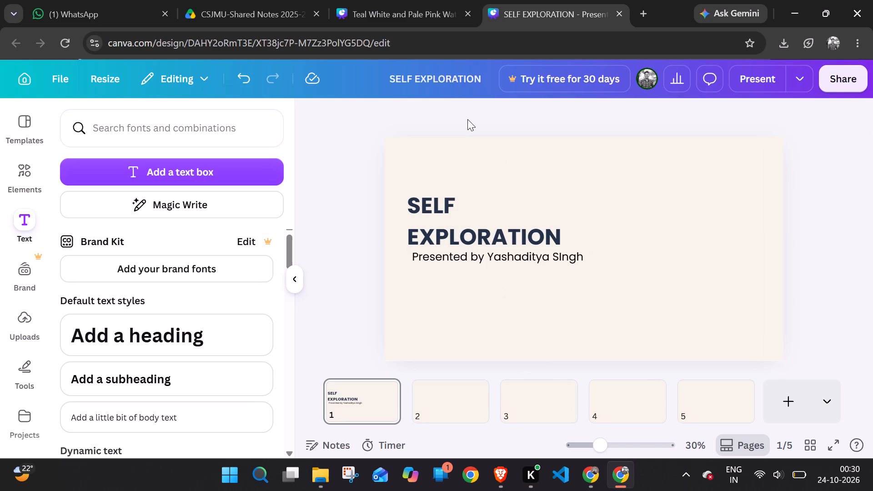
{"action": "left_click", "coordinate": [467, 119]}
Shift the "Presented by" line slightly left so its text lines up with the title's left edge.
{"action": "left_click", "coordinate": [462, 257]}
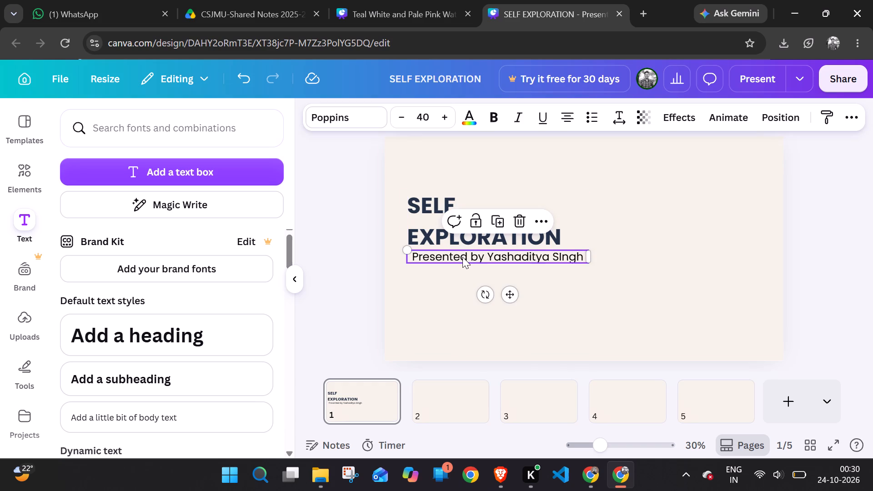
{"action": "left_click_drag", "start_coordinate": [462, 257], "coordinate": [461, 256]}
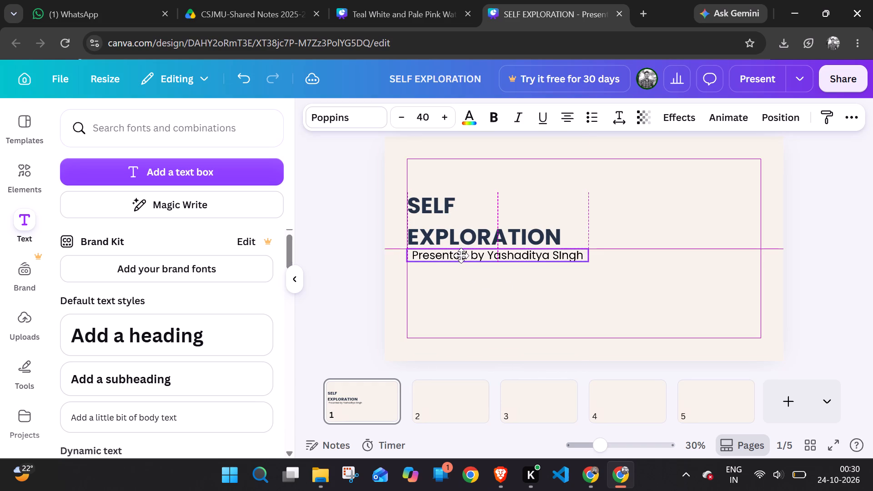
{"action": "left_click_drag", "start_coordinate": [461, 256], "coordinate": [458, 256]}
{"action": "left_click", "coordinate": [411, 255]}
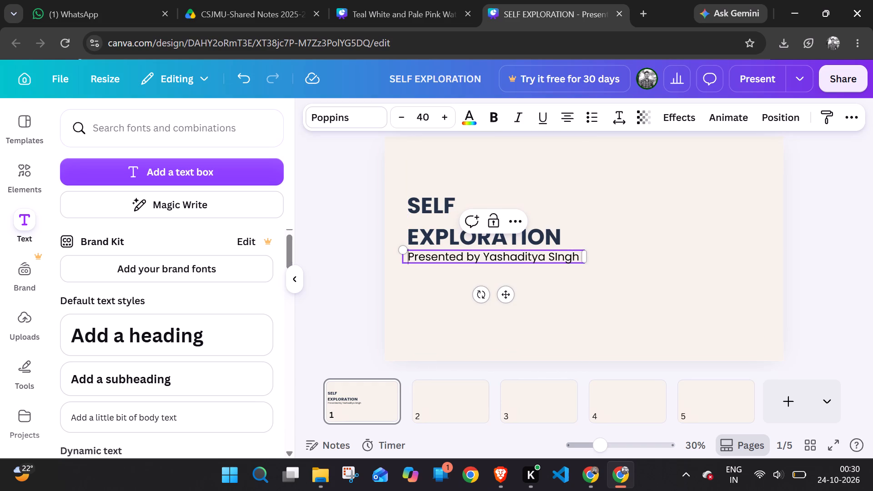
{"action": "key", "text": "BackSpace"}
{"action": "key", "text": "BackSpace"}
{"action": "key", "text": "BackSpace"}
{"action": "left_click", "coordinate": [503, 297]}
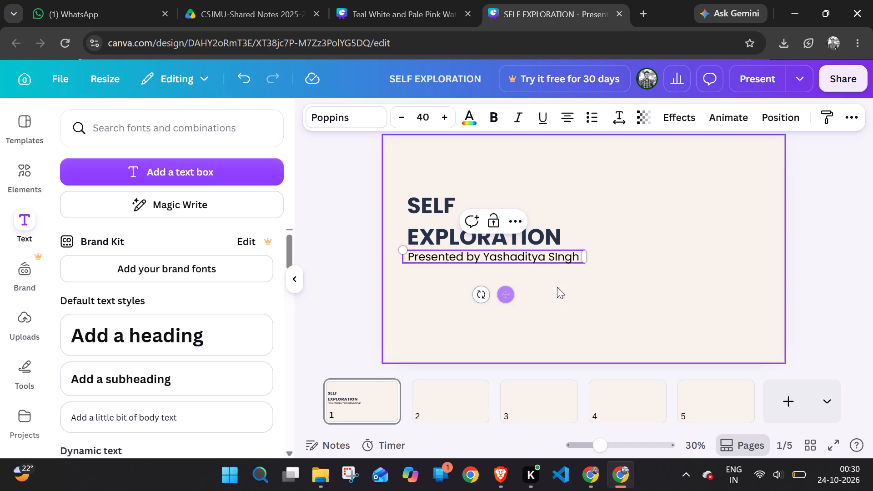
Replace the capital I in the presenter's surname with a lowercase i on slide 1's "Presented by" line.
{"action": "left_click", "coordinate": [558, 261]}
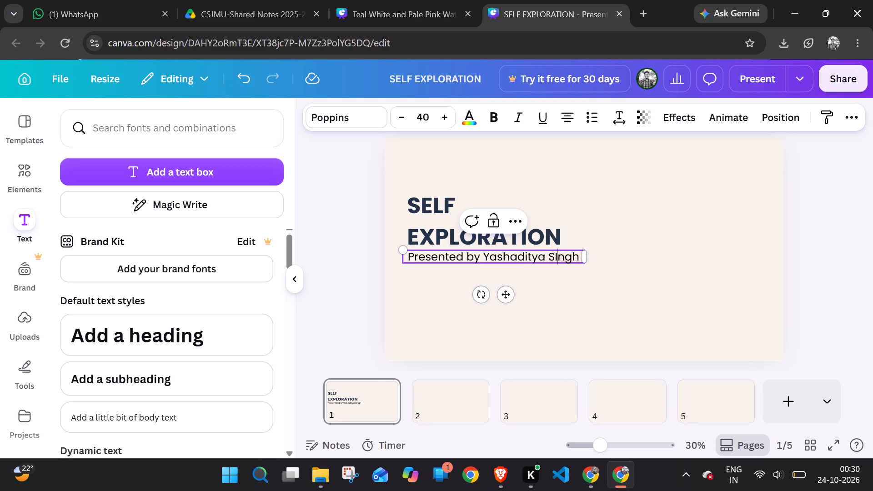
{"action": "key", "text": "BackSpace"}
{"action": "key", "text": "i"}
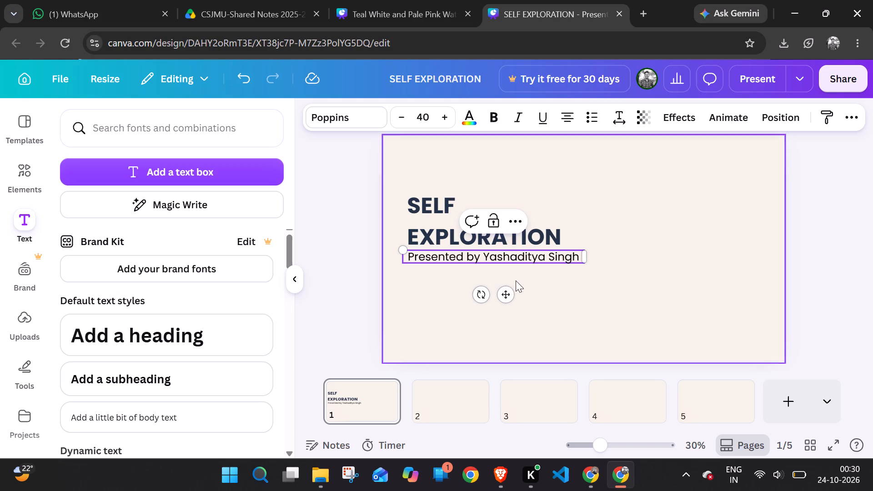
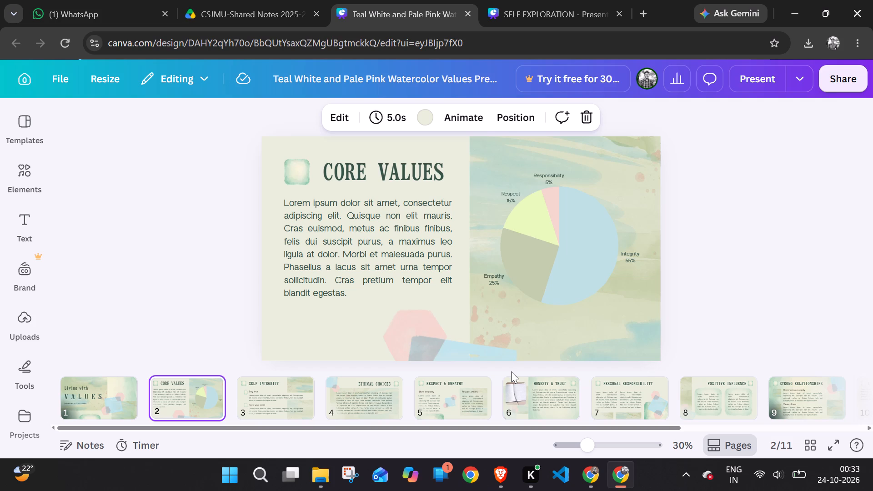
{"action": "key", "text": "ctrl+Tab"}
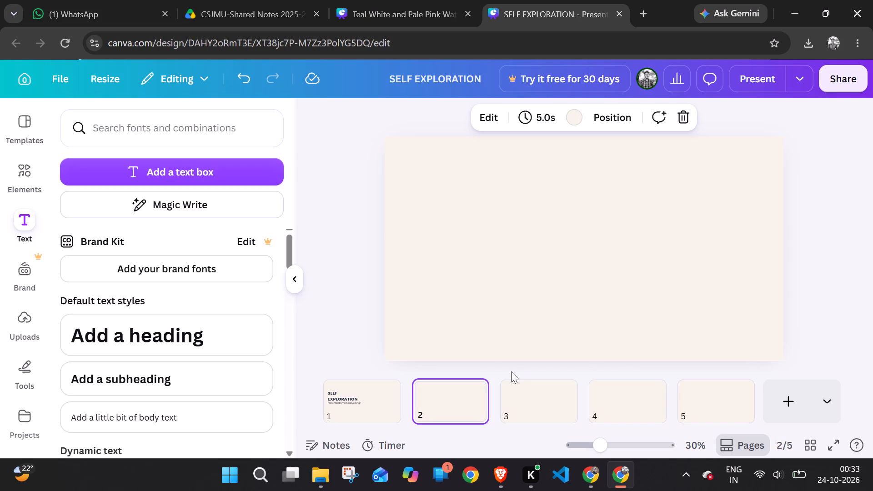
{"action": "key", "text": "alt+Tab"}
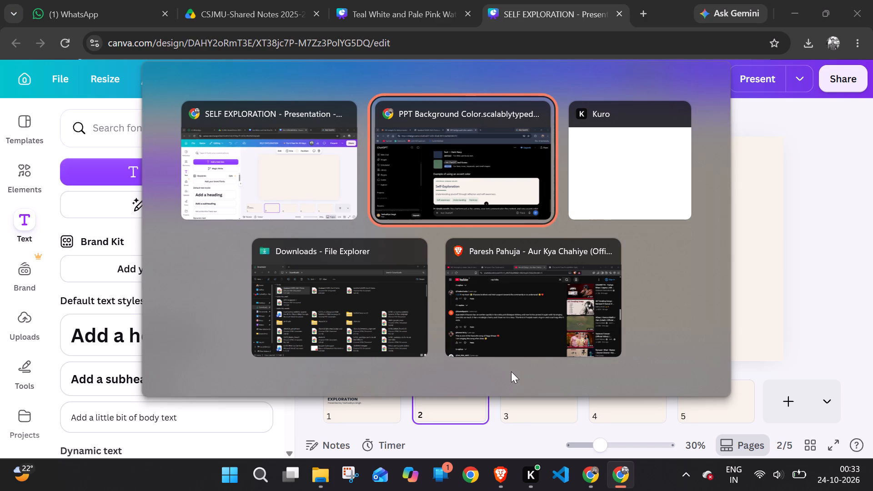
{"action": "key", "text": "ctrl+Tab"}
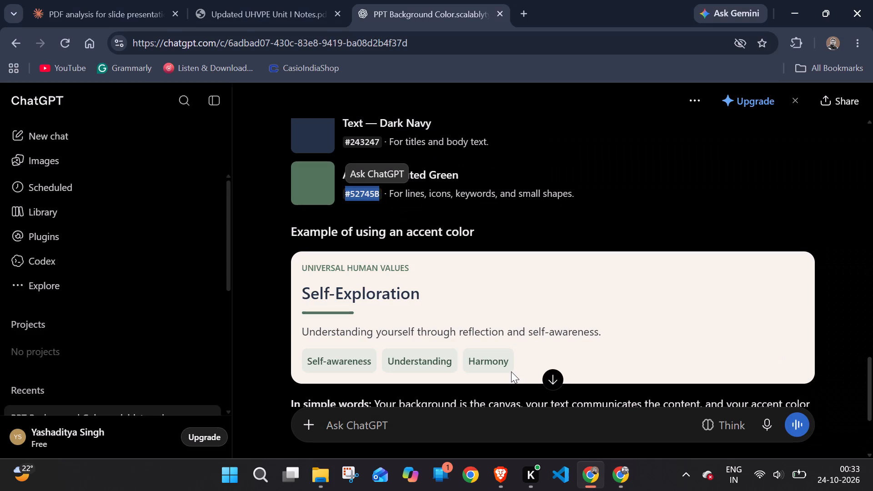
{"action": "key", "text": "ctrl+Tab"}
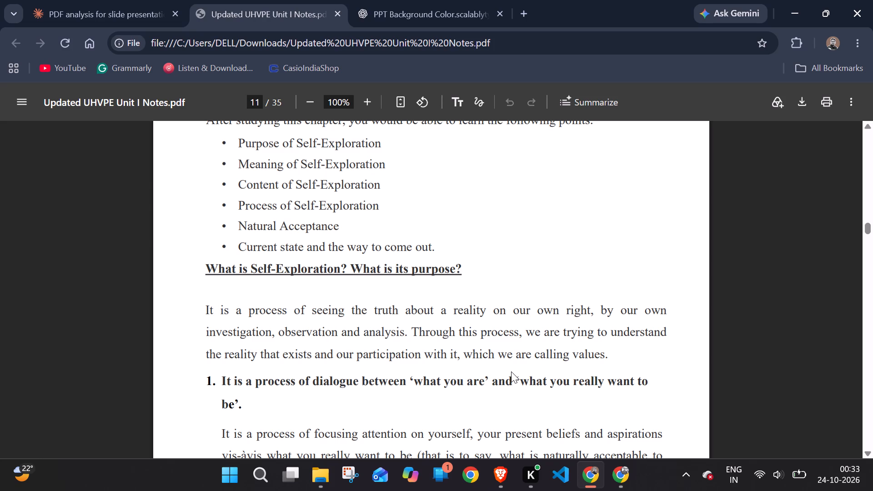
{"action": "key", "text": "alt+Tab"}
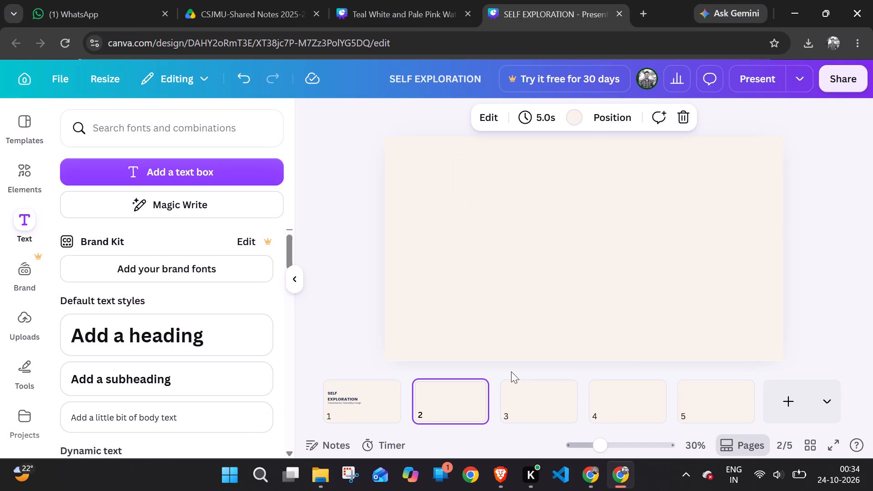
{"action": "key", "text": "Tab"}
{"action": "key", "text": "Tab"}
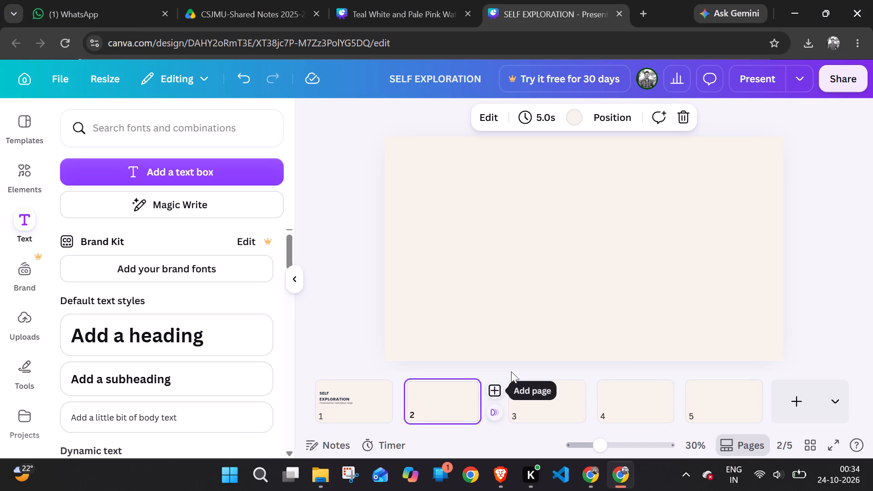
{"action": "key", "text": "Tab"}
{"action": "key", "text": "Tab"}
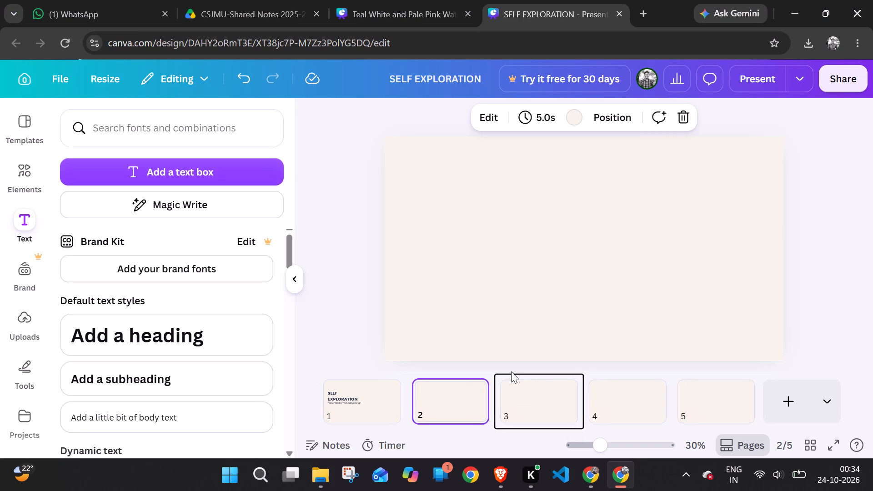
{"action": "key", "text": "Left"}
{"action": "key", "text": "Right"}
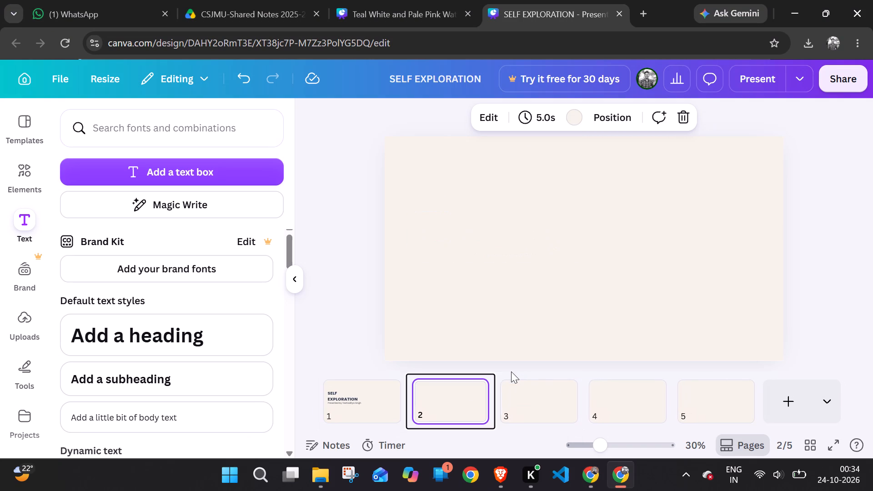
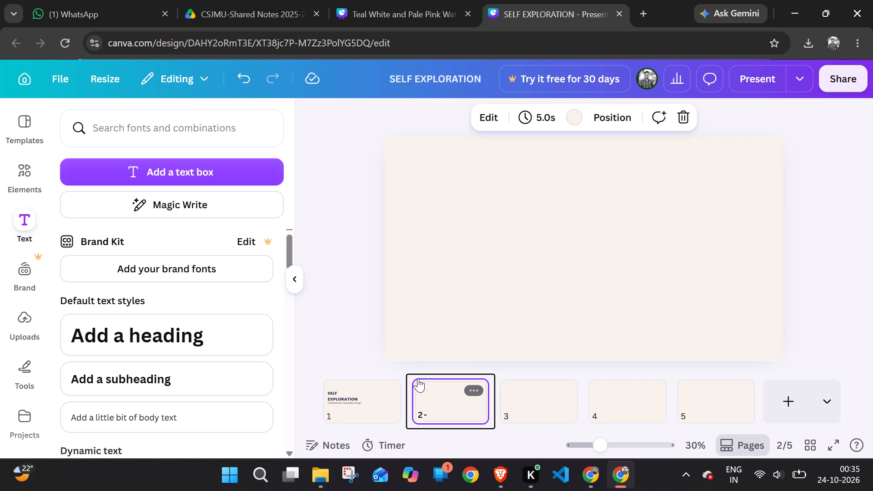
Reread the "What is Self-Exploration? What is its purpose?" passage in the UHVPE Unit I notes, and return to slide 2 of the deck.
{"action": "key", "text": "Left"}
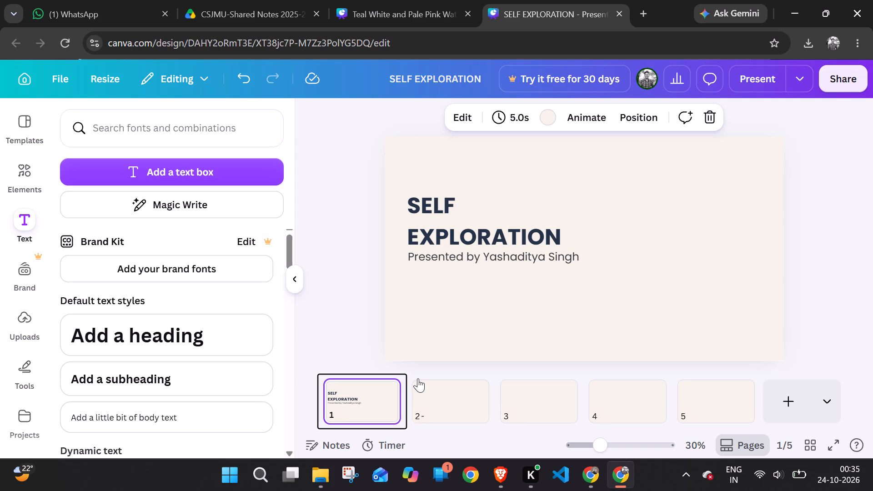
{"action": "key", "text": "Right"}
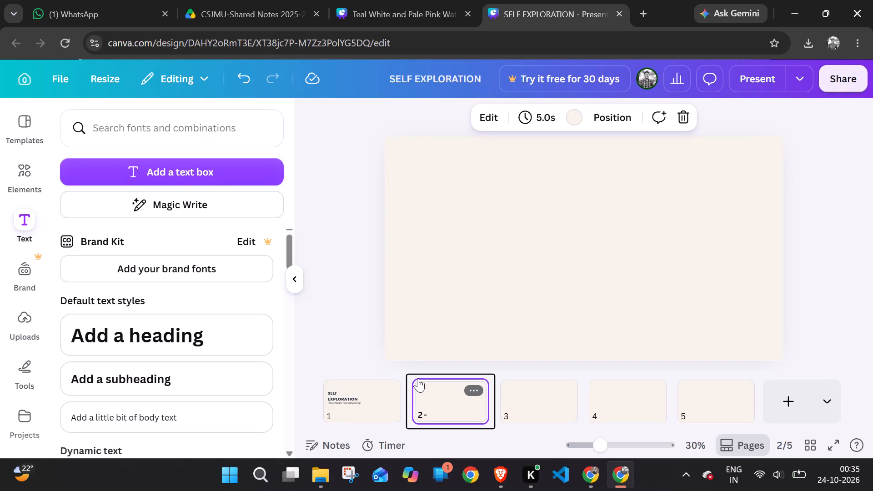
{"action": "key", "text": "alt+Tab"}
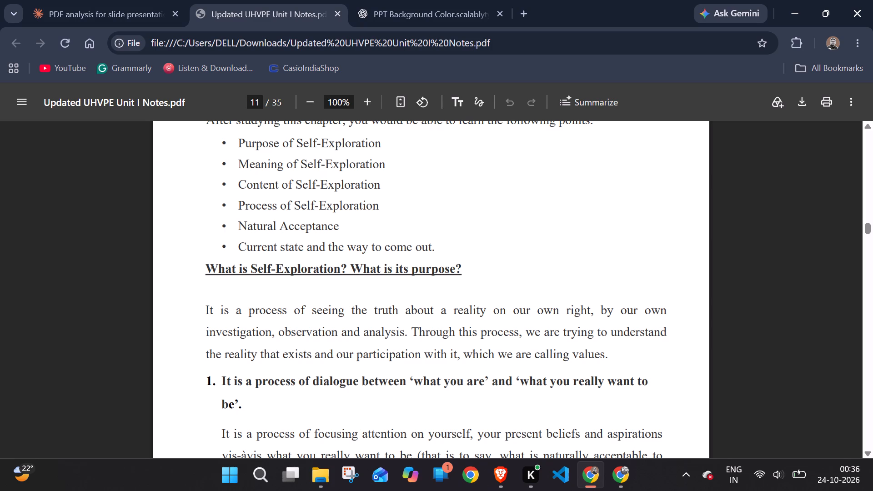
{"action": "left_click", "coordinate": [199, 303]}
{"action": "left_click_drag", "start_coordinate": [199, 303], "coordinate": [421, 381]}
{"action": "scroll", "coordinate": [375, 349], "scroll_direction": "right", "scroll_amount": 1}
{"action": "scroll", "coordinate": [421, 381], "scroll_direction": "right", "scroll_amount": 1}
{"action": "left_click_drag", "start_coordinate": [421, 381], "coordinate": [437, 312]}
{"action": "scroll", "coordinate": [395, 351], "scroll_direction": "down", "scroll_amount": 1}
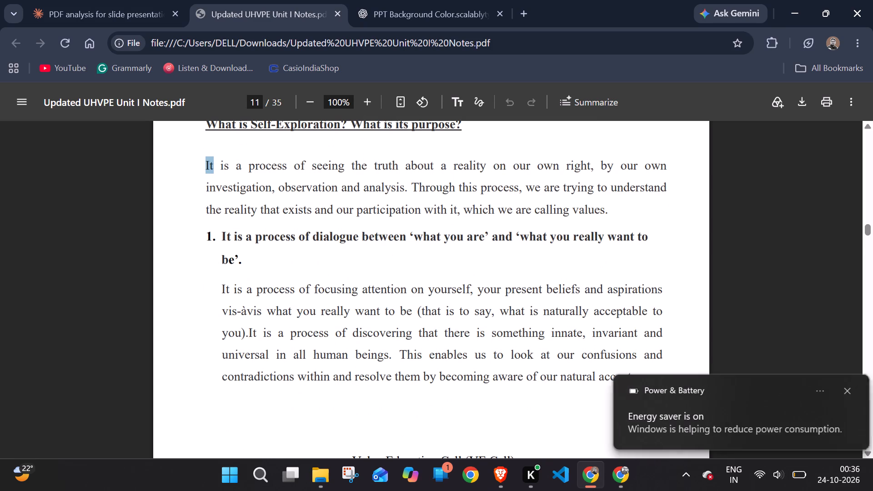
{"action": "left_click_drag", "start_coordinate": [192, 164], "coordinate": [316, 180]}
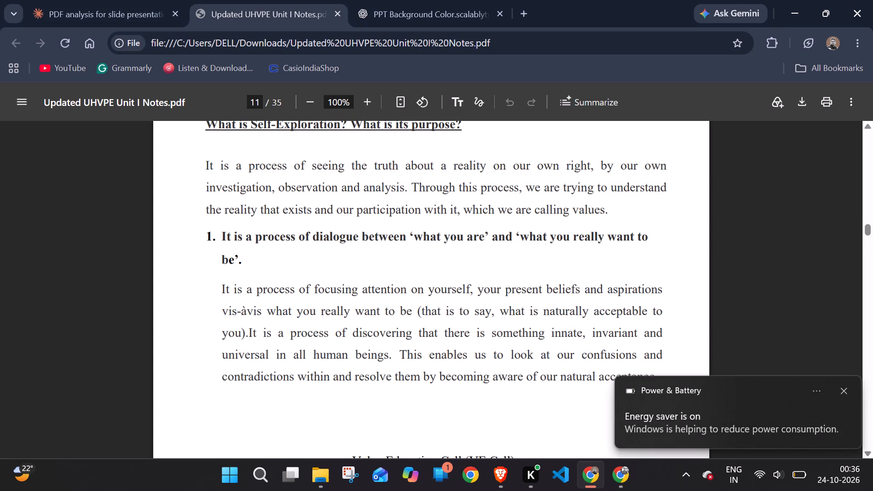
{"action": "left_click_drag", "start_coordinate": [316, 180], "coordinate": [227, 163]}
{"action": "scroll", "coordinate": [227, 163], "scroll_direction": "up", "scroll_amount": 1}
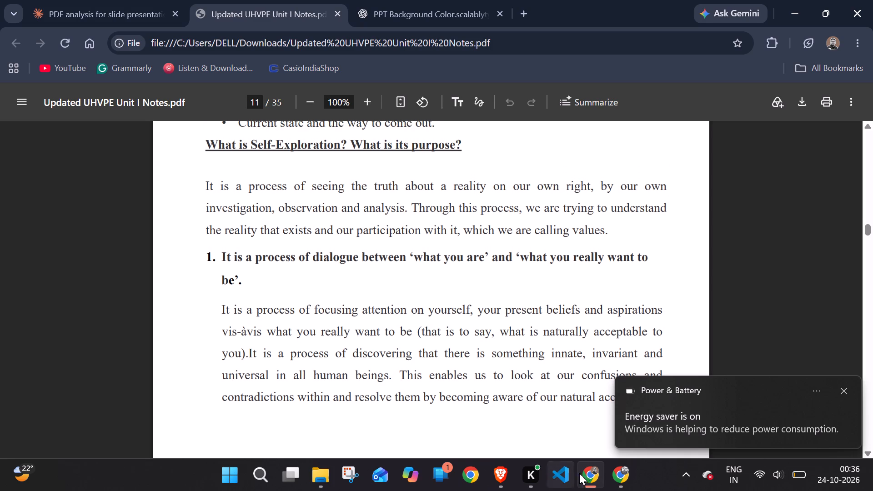
{"action": "left_click", "coordinate": [583, 474]}
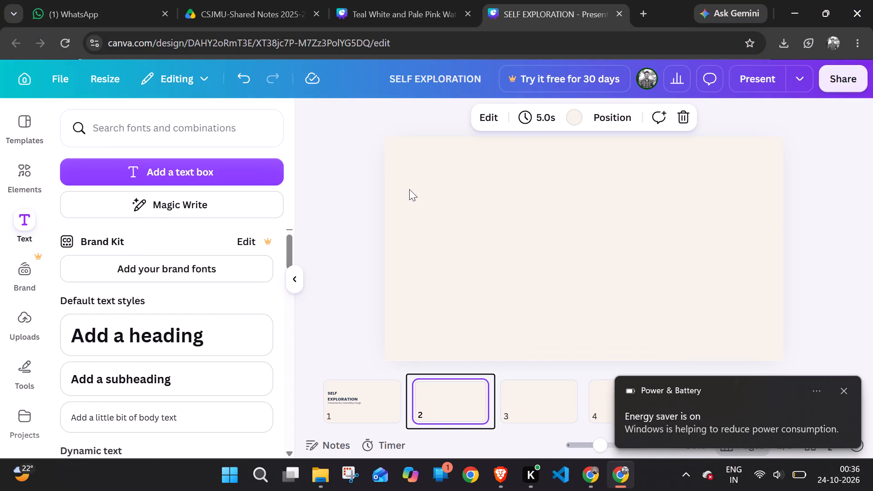
Browse the Forms and Graphics element categories for something to use on slide 2.
{"action": "left_click", "coordinate": [409, 189]}
{"action": "left_click", "coordinate": [23, 191]}
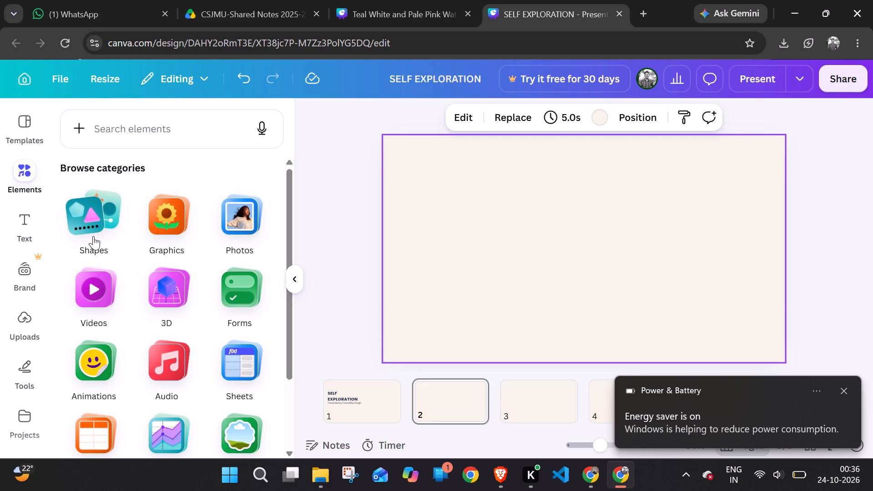
{"action": "left_click", "coordinate": [261, 306]}
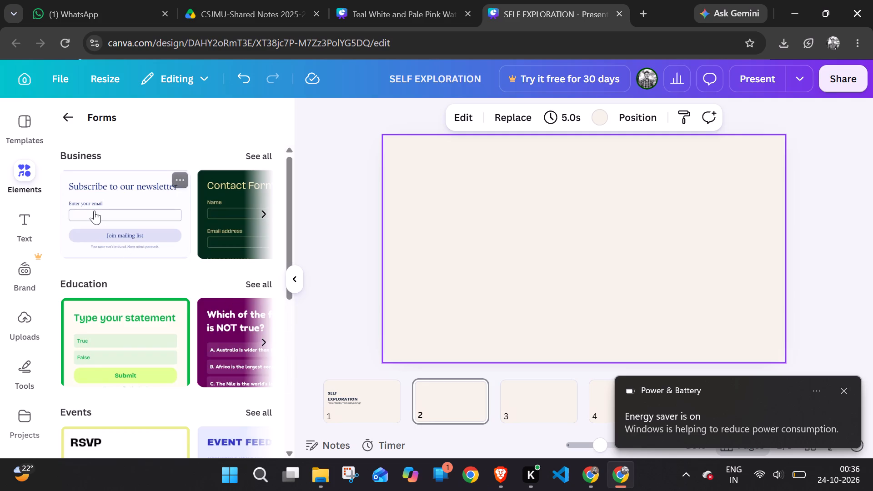
{"action": "scroll", "coordinate": [116, 373], "scroll_direction": "down", "scroll_amount": 3}
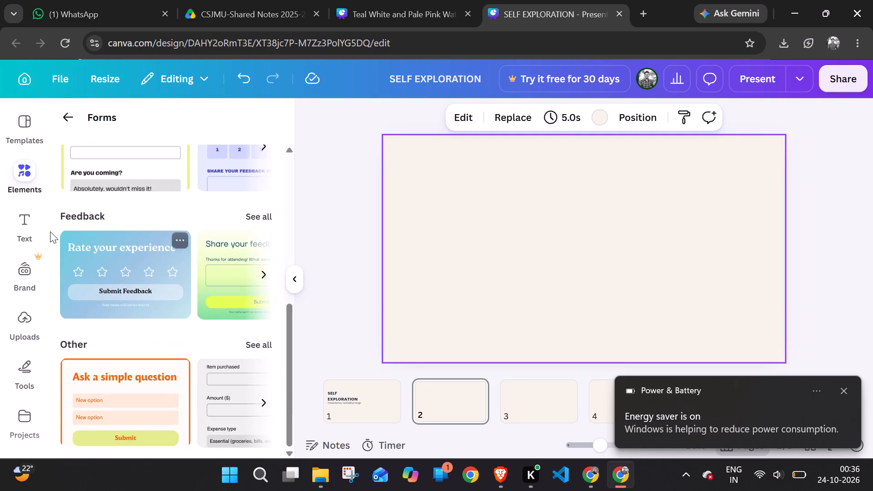
{"action": "scroll", "coordinate": [50, 230], "scroll_direction": "up", "scroll_amount": 3}
{"action": "left_click", "coordinate": [25, 177]}
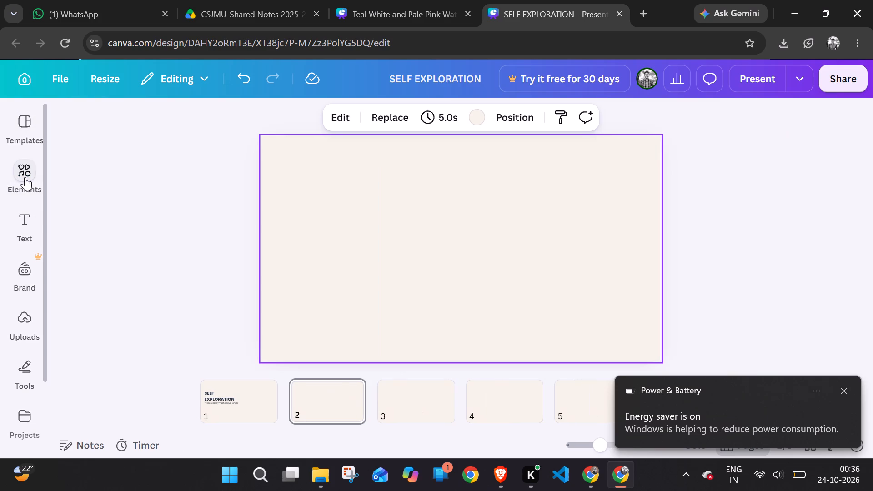
{"action": "left_click", "coordinate": [23, 169]}
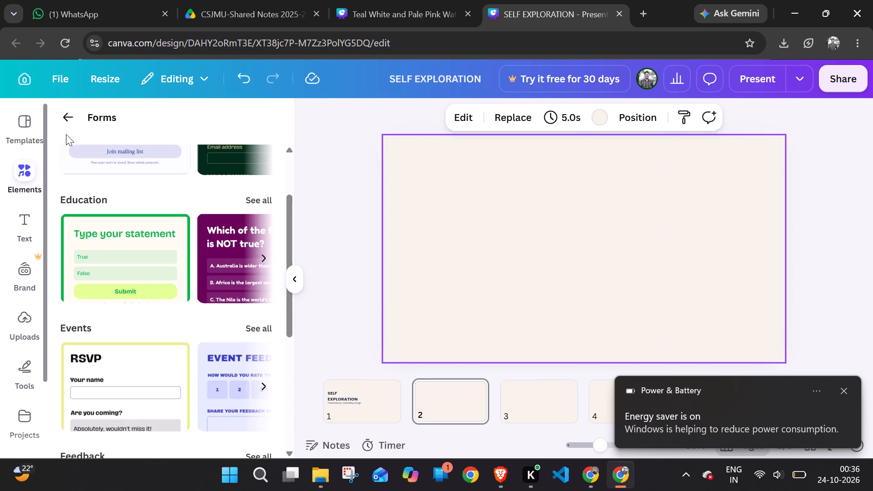
{"action": "left_click", "coordinate": [69, 120]}
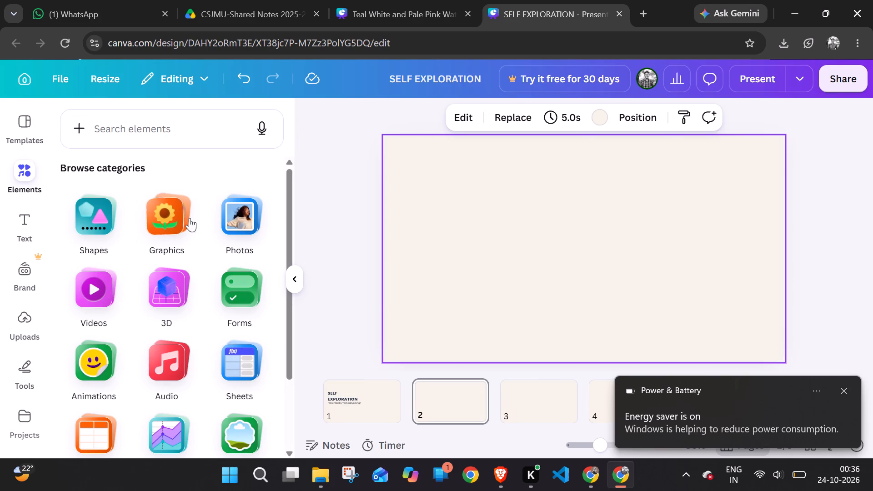
{"action": "left_click", "coordinate": [168, 218]}
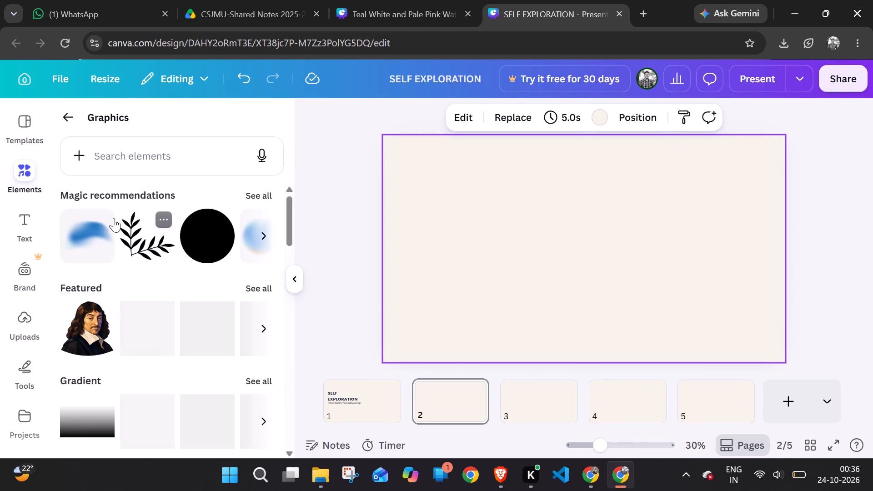
{"action": "left_click", "coordinate": [70, 111]}
Insert a rounded square on slide 2, shrink it to about 100 by 94, and place it near the slide's upper-left corner.
{"action": "left_click", "coordinate": [90, 213]}
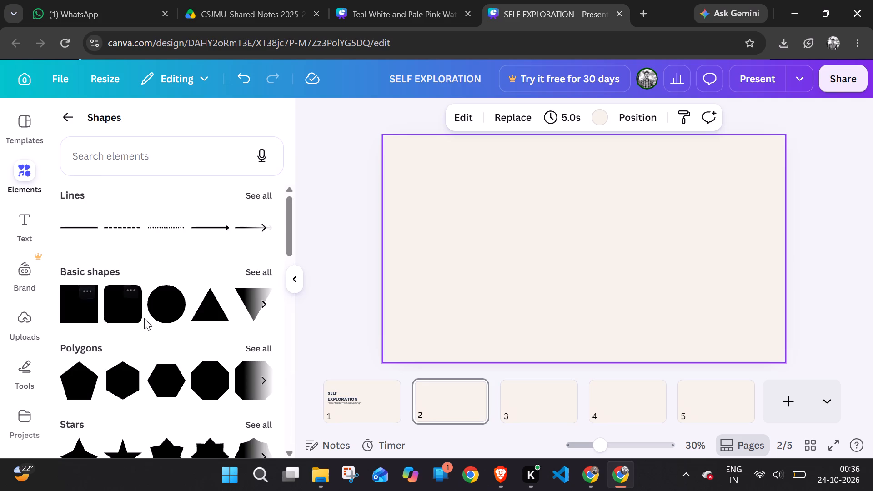
{"action": "scroll", "coordinate": [133, 339], "scroll_direction": "down", "scroll_amount": 1}
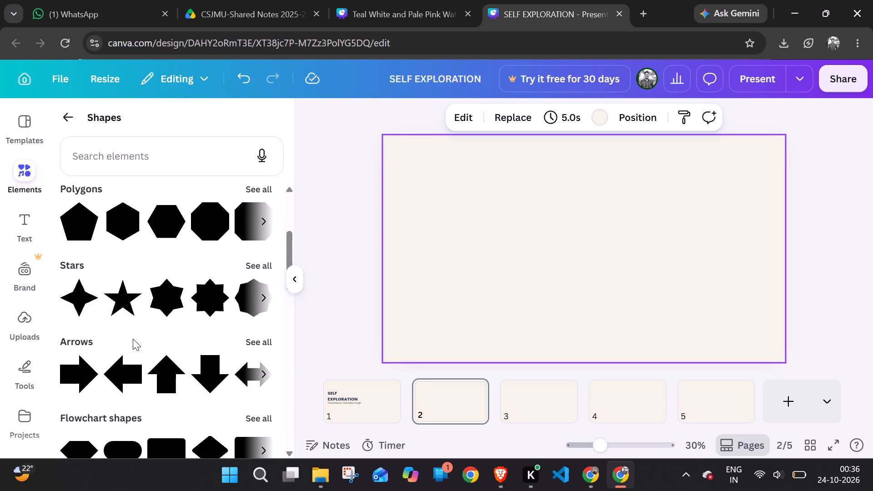
{"action": "scroll", "coordinate": [133, 339], "scroll_direction": "down", "scroll_amount": 1}
{"action": "scroll", "coordinate": [133, 211], "scroll_direction": "up", "scroll_amount": 4}
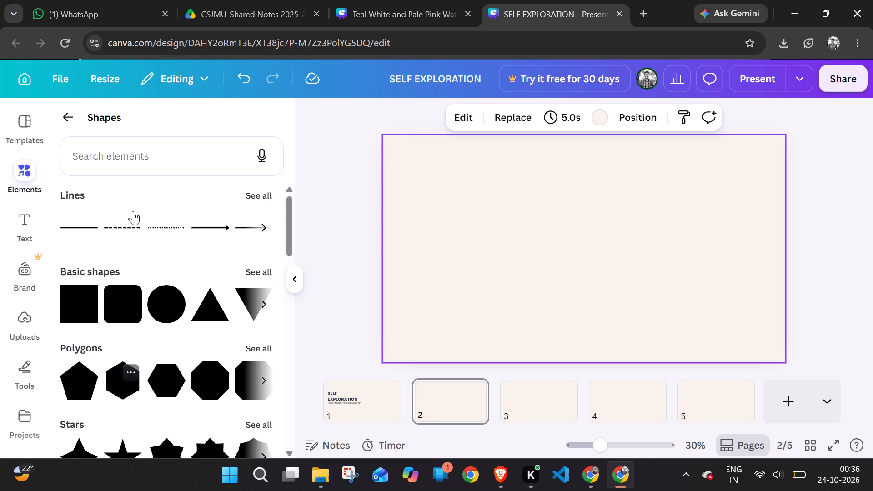
{"action": "left_click", "coordinate": [116, 306]}
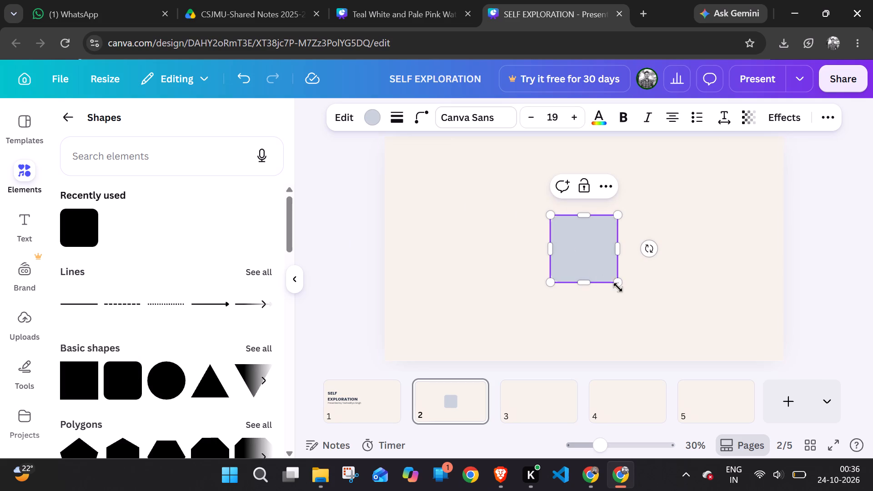
{"action": "left_click_drag", "start_coordinate": [618, 283], "coordinate": [584, 243]}
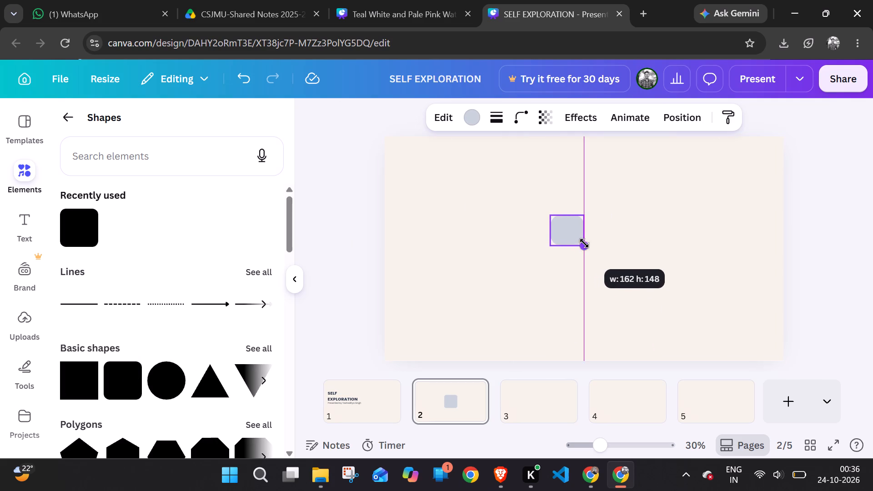
{"action": "left_click_drag", "start_coordinate": [584, 243], "coordinate": [578, 242]}
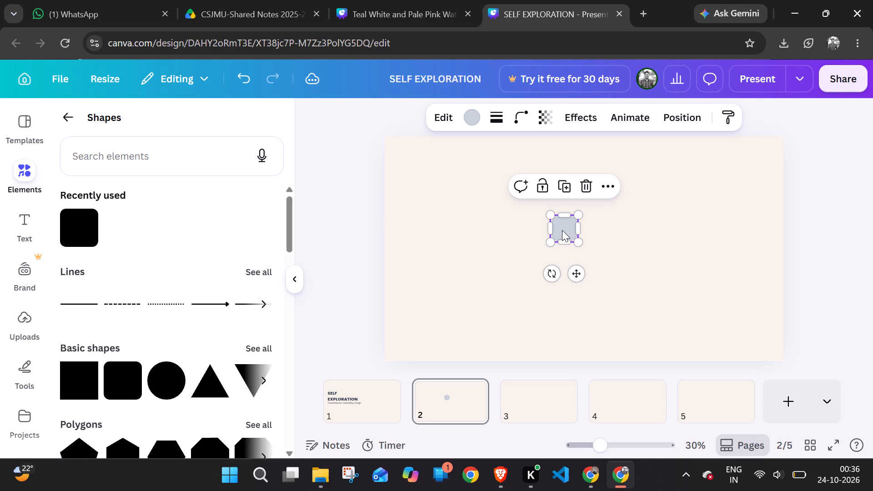
{"action": "left_click", "coordinate": [562, 230]}
{"action": "left_click_drag", "start_coordinate": [574, 272], "coordinate": [442, 210]}
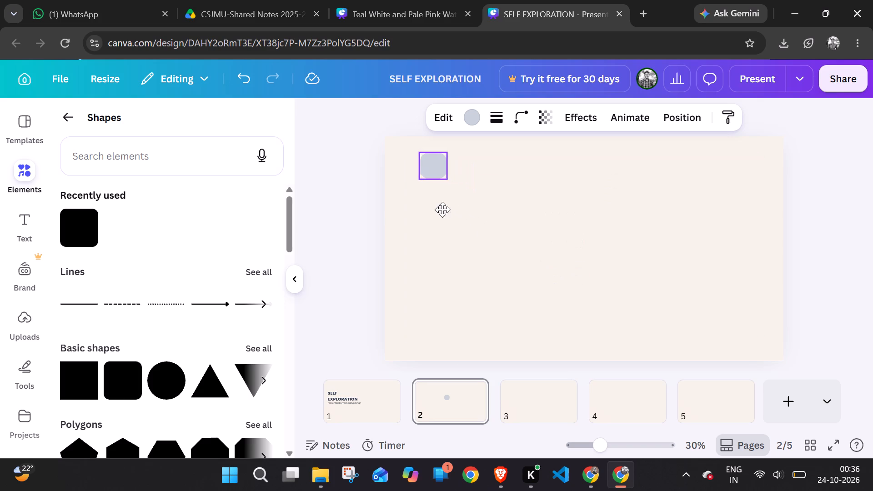
{"action": "left_click_drag", "start_coordinate": [442, 210], "coordinate": [432, 215]}
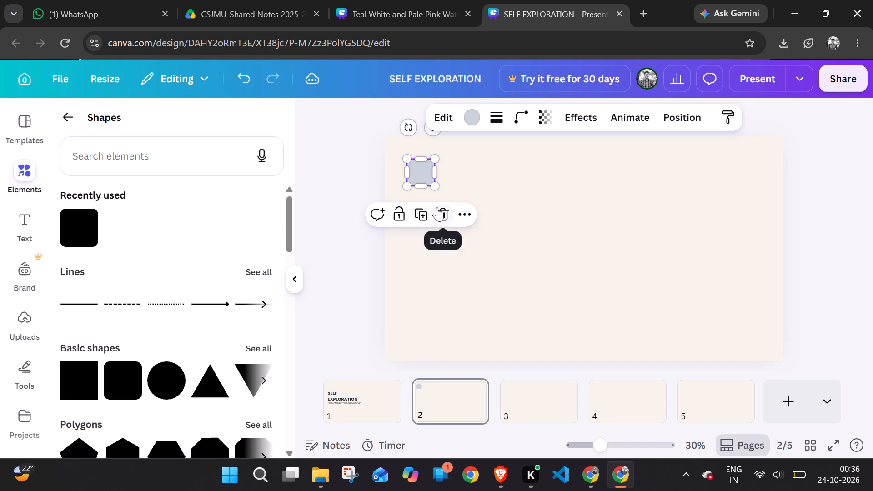
{"action": "left_click_drag", "start_coordinate": [434, 187], "coordinate": [427, 180]}
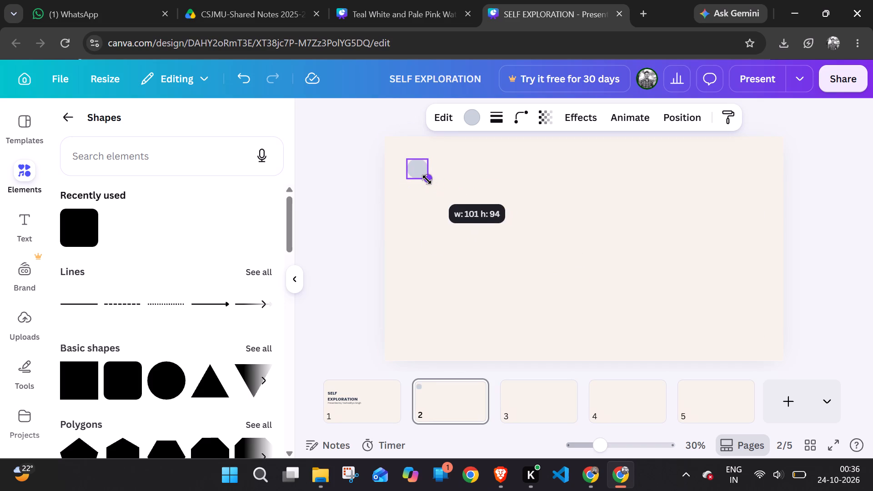
{"action": "left_click_drag", "start_coordinate": [427, 180], "coordinate": [426, 180]}
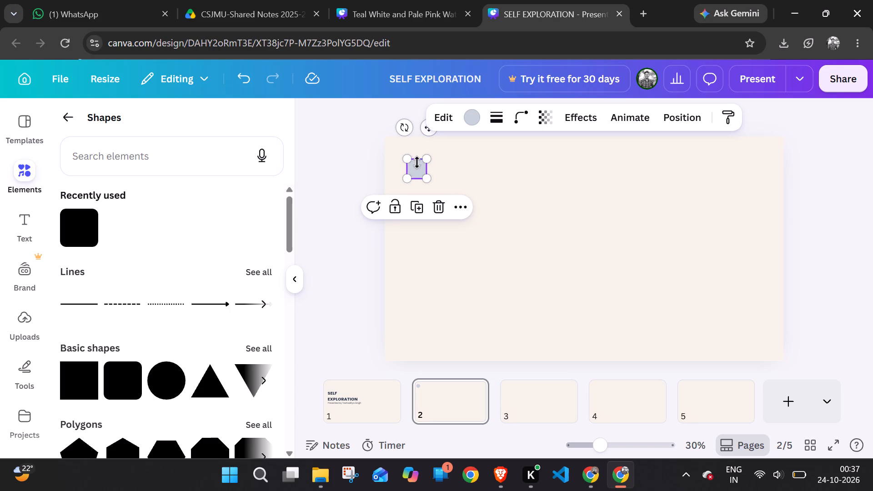
Set the corner rounding of the small square on slide 2 to 14, keeping four sides.
{"action": "left_click", "coordinate": [450, 118]}
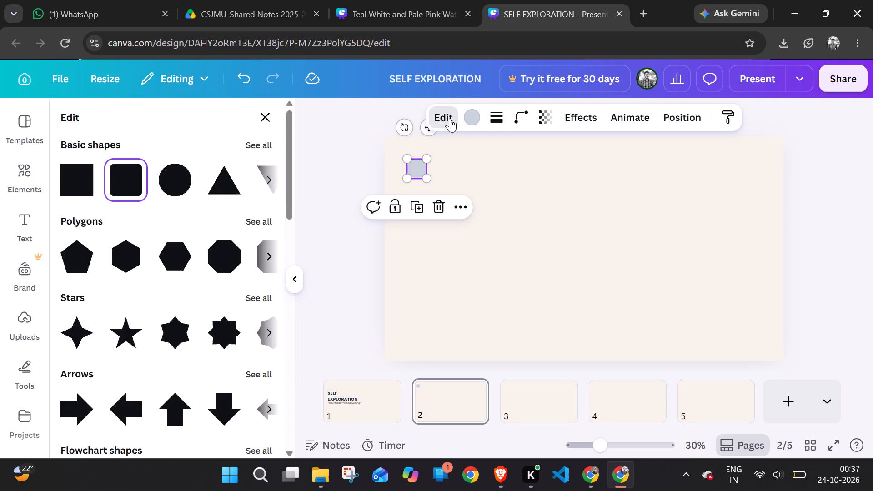
{"action": "left_click", "coordinate": [512, 113]}
{"action": "left_click_drag", "start_coordinate": [500, 169], "coordinate": [456, 169]}
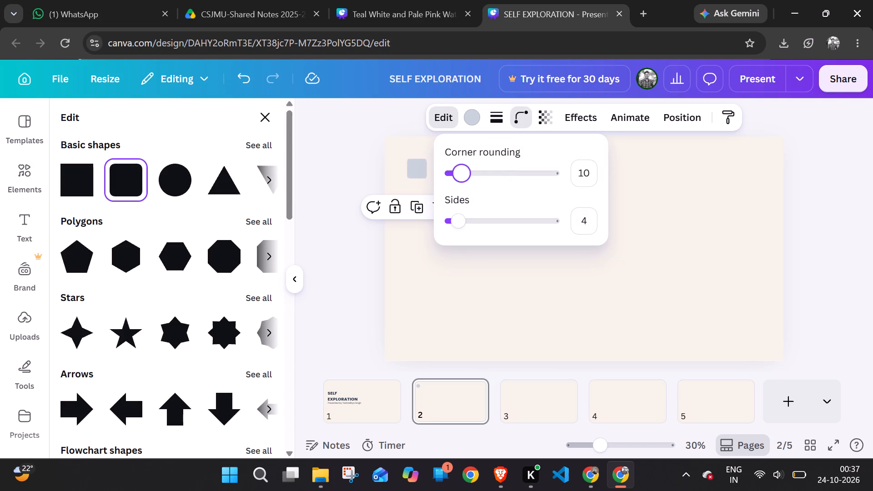
{"action": "left_click_drag", "start_coordinate": [456, 169], "coordinate": [436, 171]}
{"action": "left_click_drag", "start_coordinate": [454, 180], "coordinate": [464, 181]}
{"action": "left_click_drag", "start_coordinate": [464, 181], "coordinate": [464, 180]}
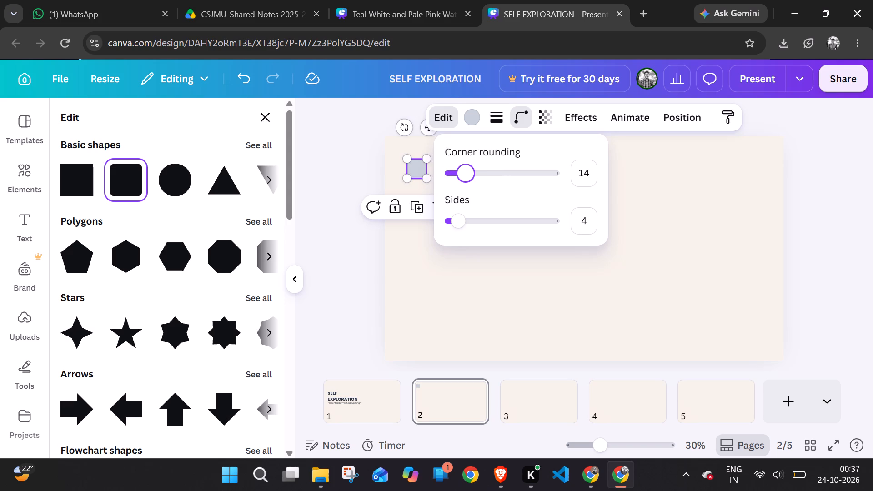
{"action": "left_click", "coordinate": [668, 243]}
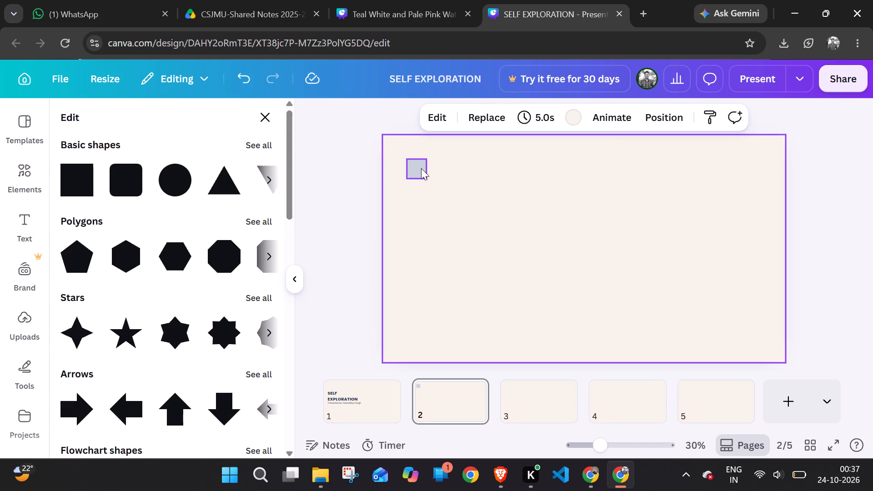
Shrink the rounded square near slide 2's upper-left corner further, to about 78 wide.
{"action": "left_click", "coordinate": [421, 168]}
{"action": "left_click_drag", "start_coordinate": [427, 177], "coordinate": [424, 175]}
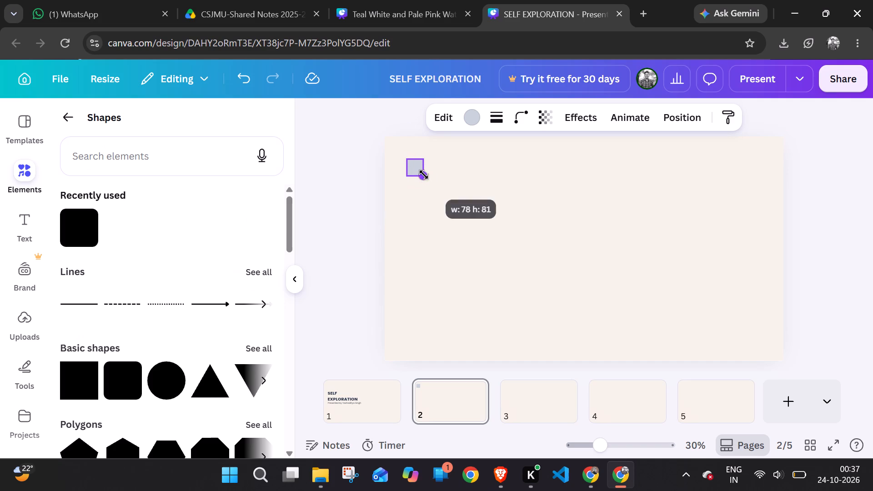
{"action": "left_click_drag", "start_coordinate": [424, 175], "coordinate": [423, 173]}
{"action": "left_click", "coordinate": [485, 175]}
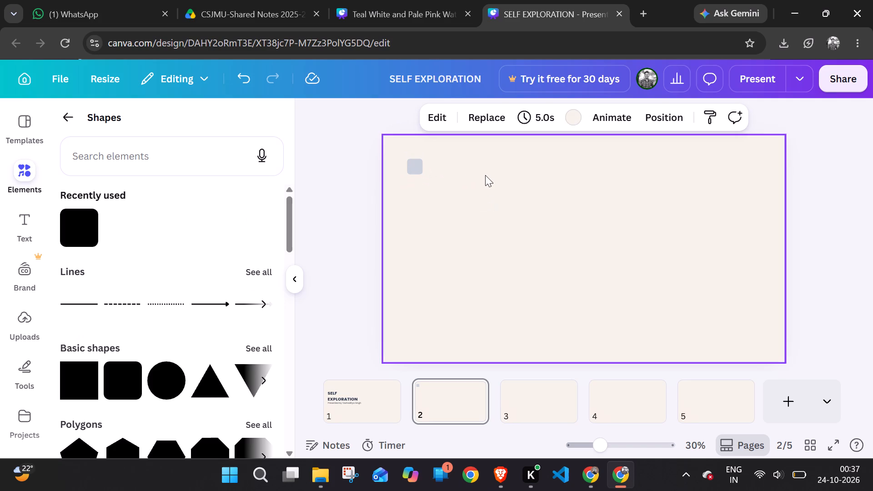
{"action": "left_click", "coordinate": [429, 162]}
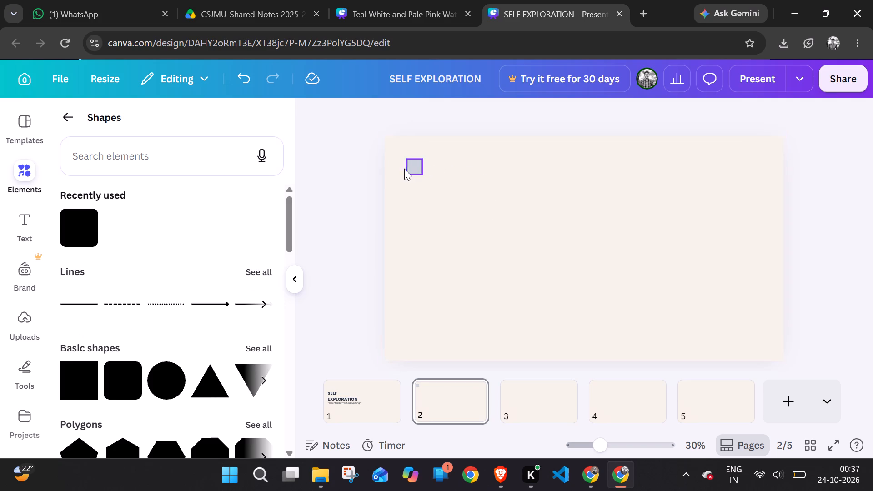
Delete the small rounded square near slide 2's upper-left corner.
{"action": "left_click", "coordinate": [404, 169]}
{"action": "left_click", "coordinate": [422, 168]}
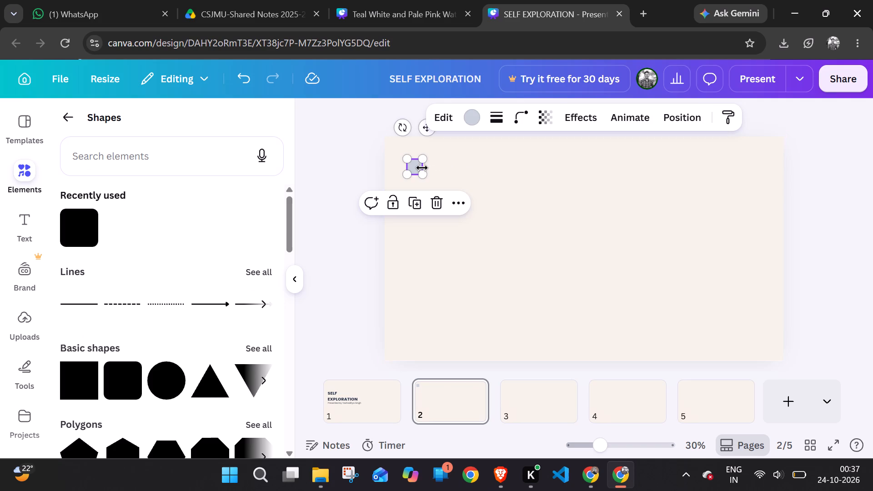
{"action": "left_click", "coordinate": [442, 200]}
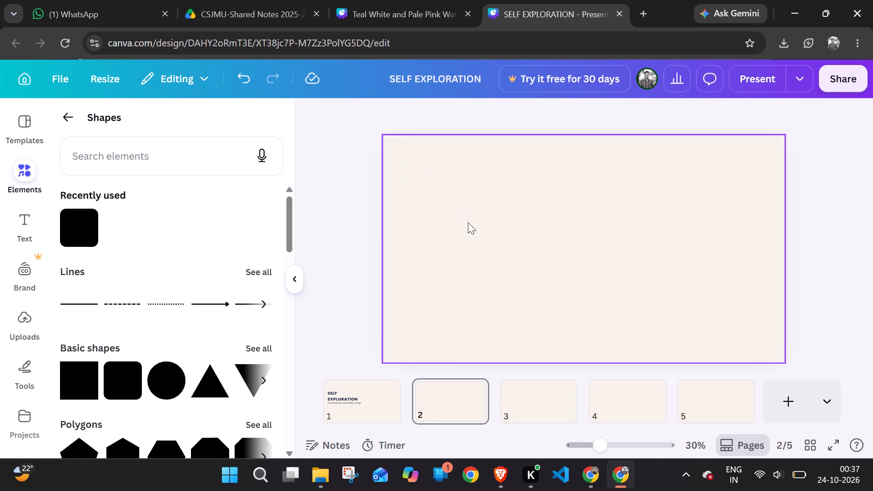
Add a default paragraph text box to slide 2.
{"action": "left_click", "coordinate": [30, 129]}
{"action": "left_click", "coordinate": [26, 235]}
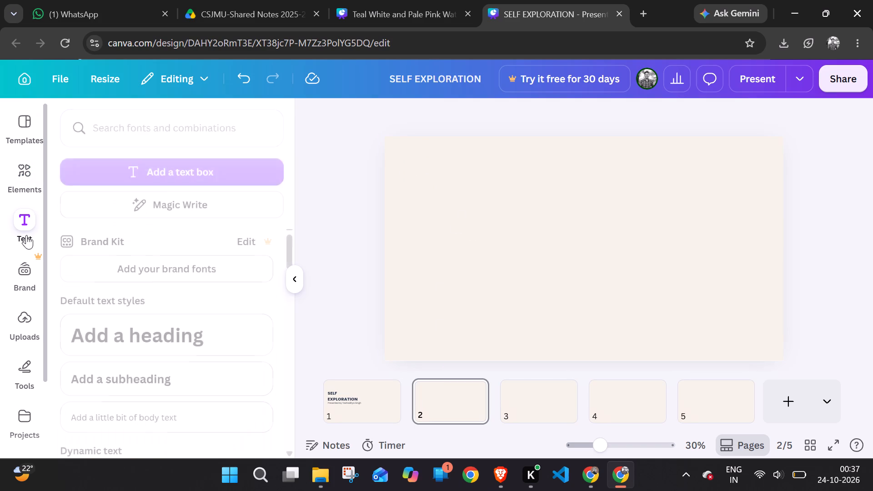
{"action": "left_click", "coordinate": [180, 169]}
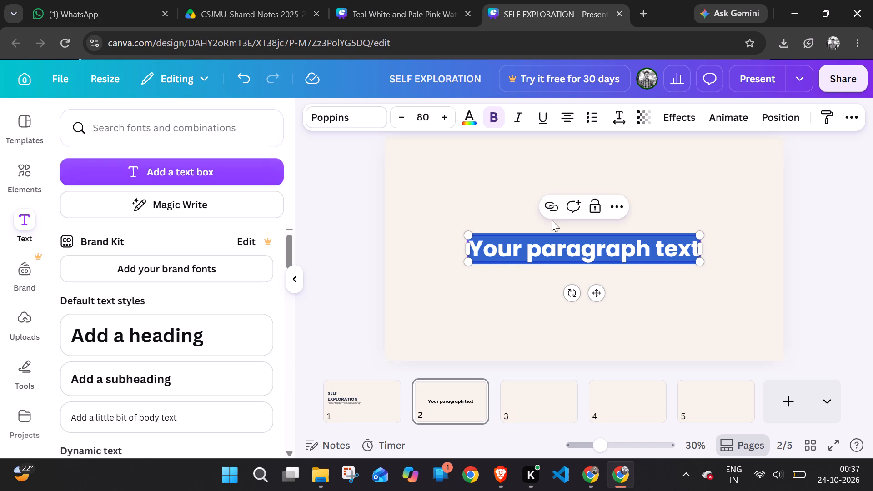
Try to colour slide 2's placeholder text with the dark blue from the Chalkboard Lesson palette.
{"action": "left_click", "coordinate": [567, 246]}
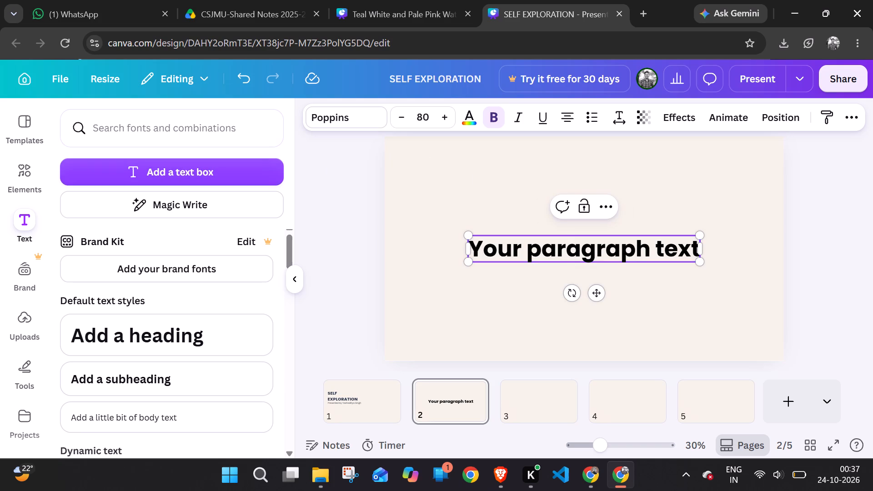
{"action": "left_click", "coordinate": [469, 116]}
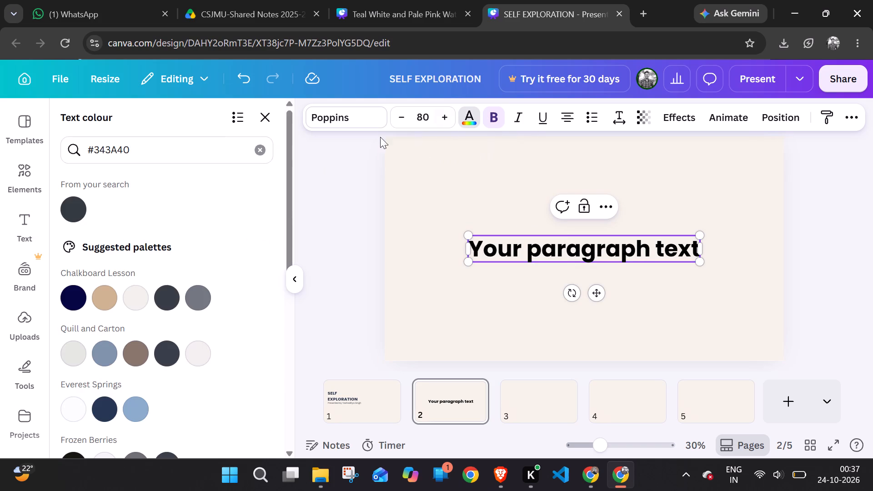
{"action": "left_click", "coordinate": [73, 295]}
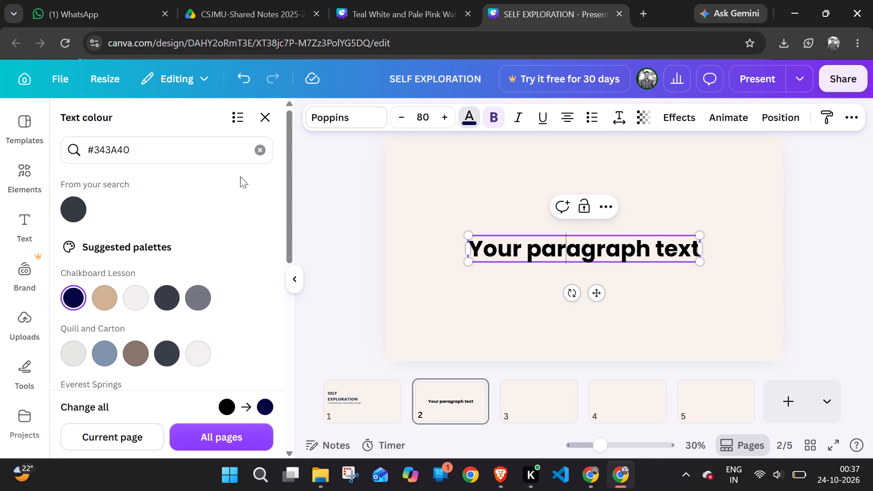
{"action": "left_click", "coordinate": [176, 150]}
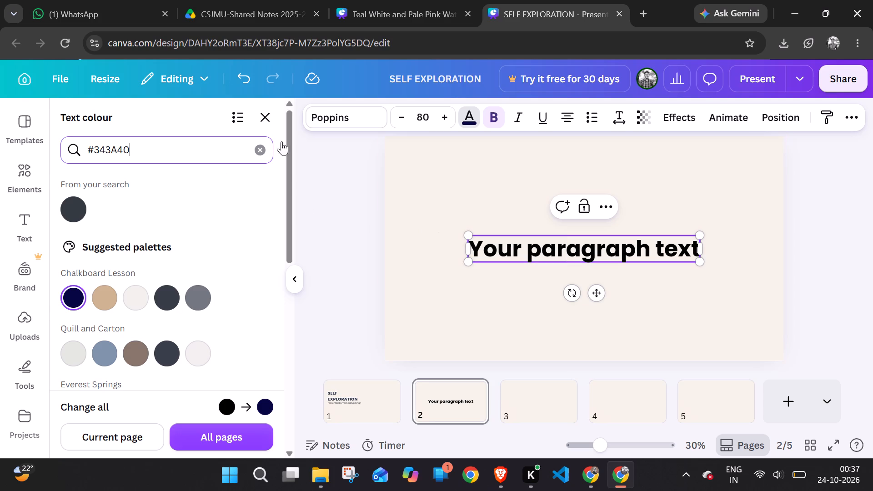
Recolour the whole SELF EXPLORATION title on slide 1 with Darkblue #060644 from the Chalkboard Lesson palette.
{"action": "left_click", "coordinate": [333, 382]}
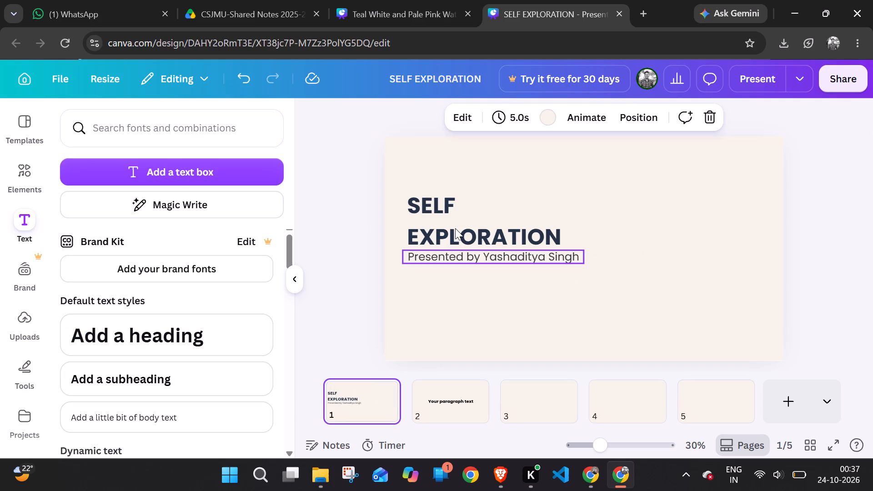
{"action": "left_click", "coordinate": [455, 228]}
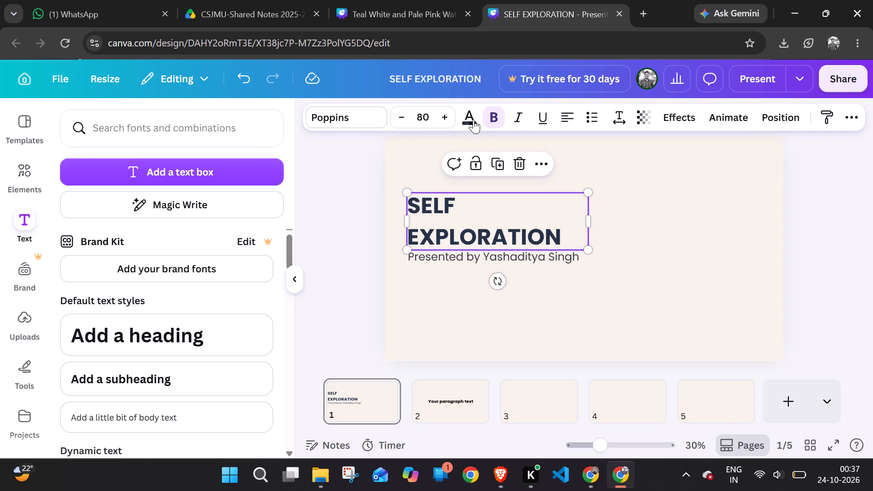
{"action": "left_click", "coordinate": [467, 118]}
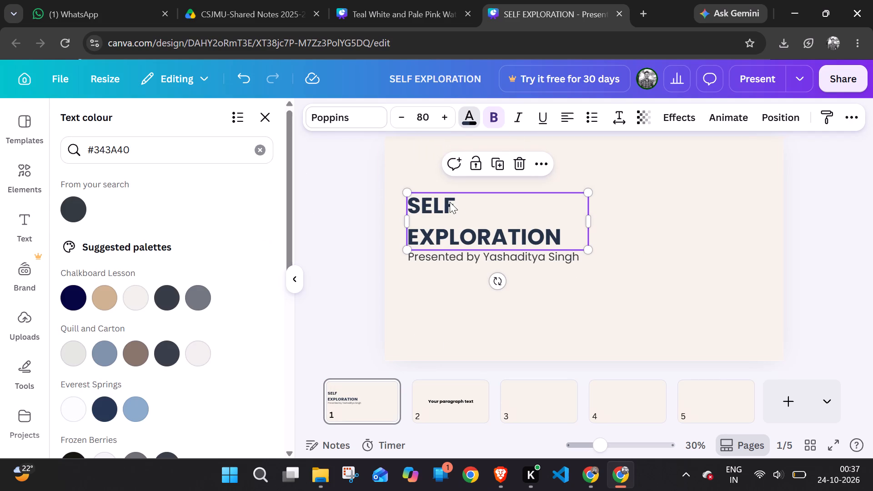
{"action": "left_click", "coordinate": [470, 204]}
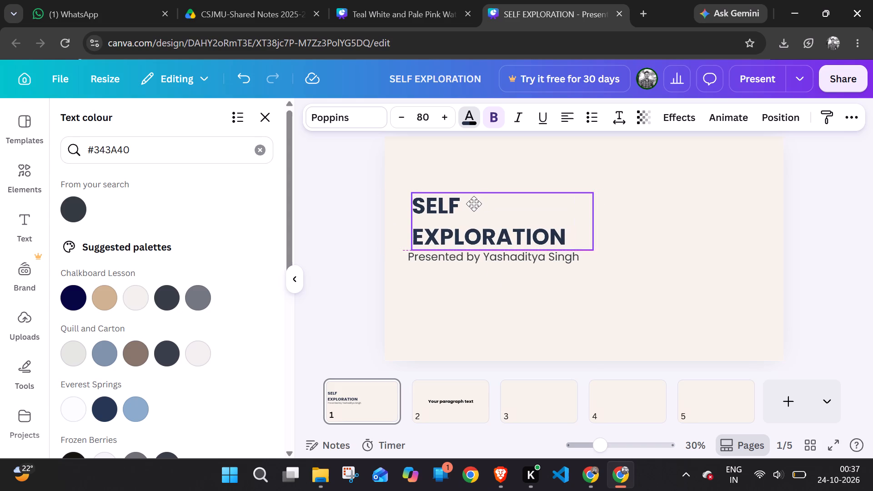
{"action": "left_click", "coordinate": [472, 203]}
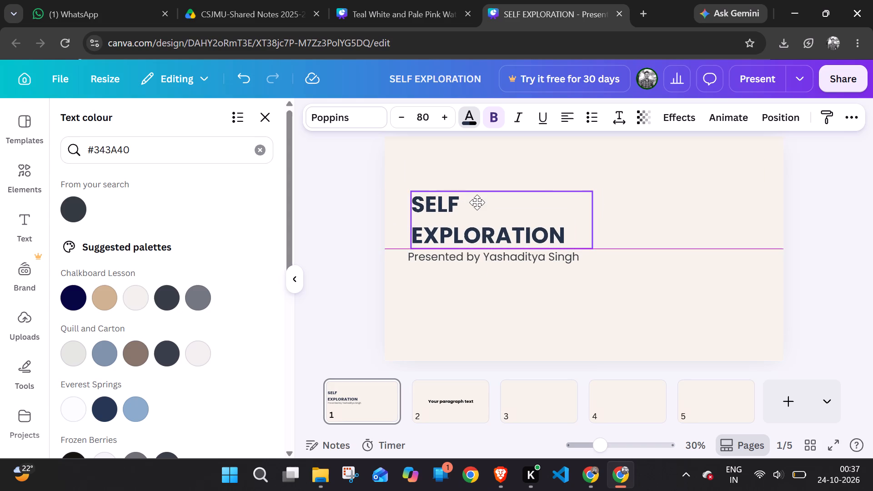
{"action": "left_click", "coordinate": [474, 202]}
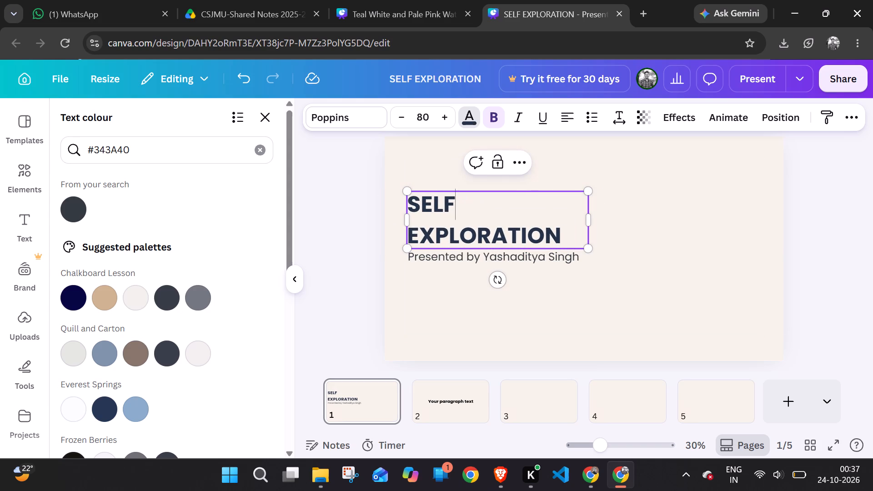
{"action": "triple_click", "coordinate": [474, 202]}
{"action": "left_click", "coordinate": [474, 202]}
{"action": "right_click", "coordinate": [474, 202]}
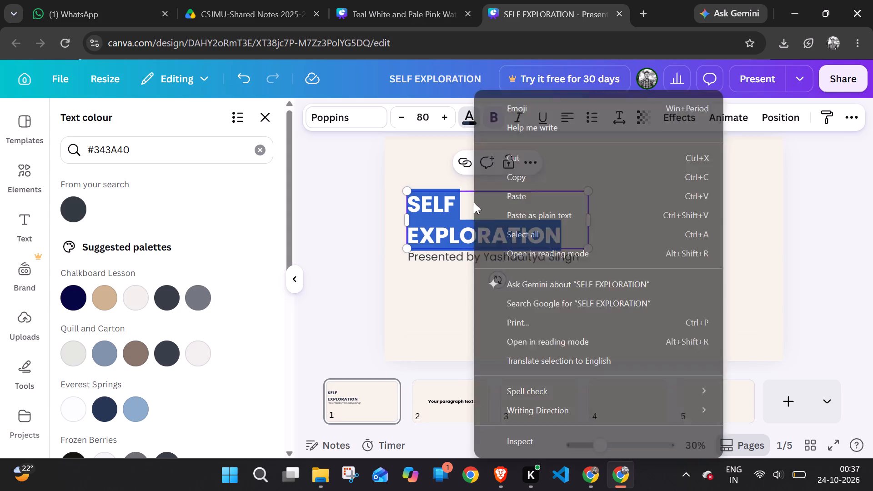
{"action": "left_click", "coordinate": [474, 202]}
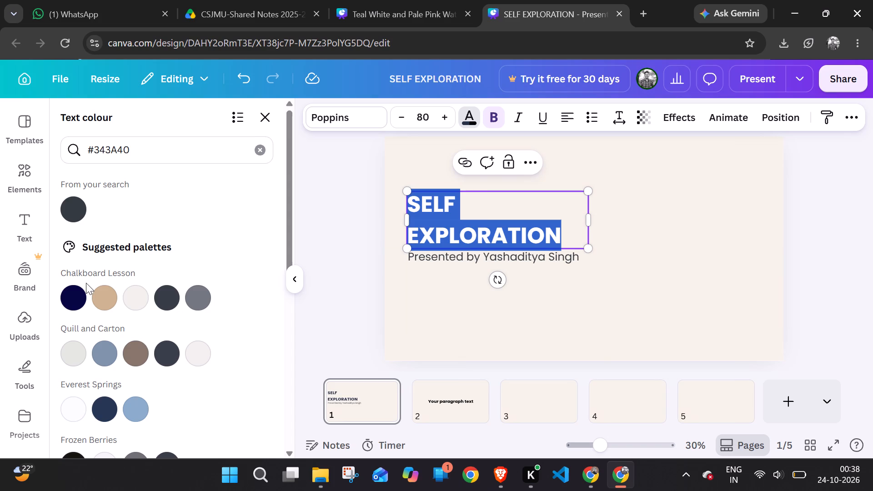
{"action": "left_click", "coordinate": [79, 289]}
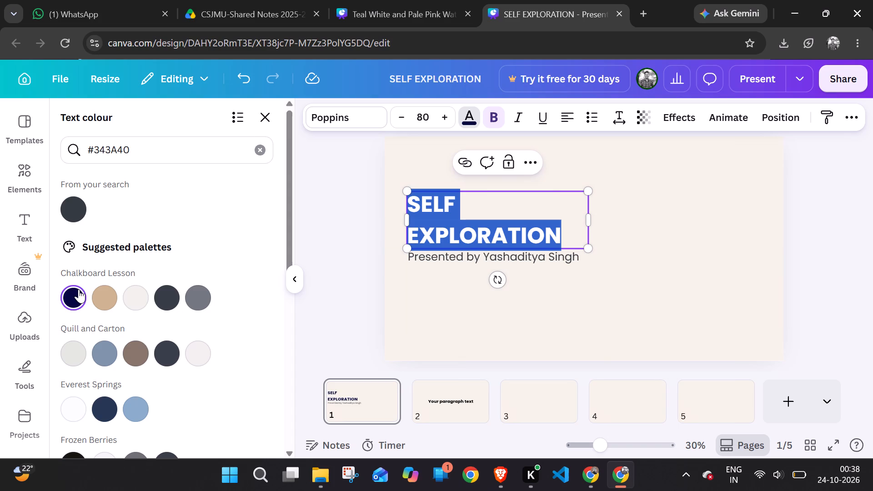
{"action": "key", "text": "ctrl+z"}
{"action": "left_click", "coordinate": [79, 289], "text": "ctrl"}
{"action": "left_click", "coordinate": [391, 265]}
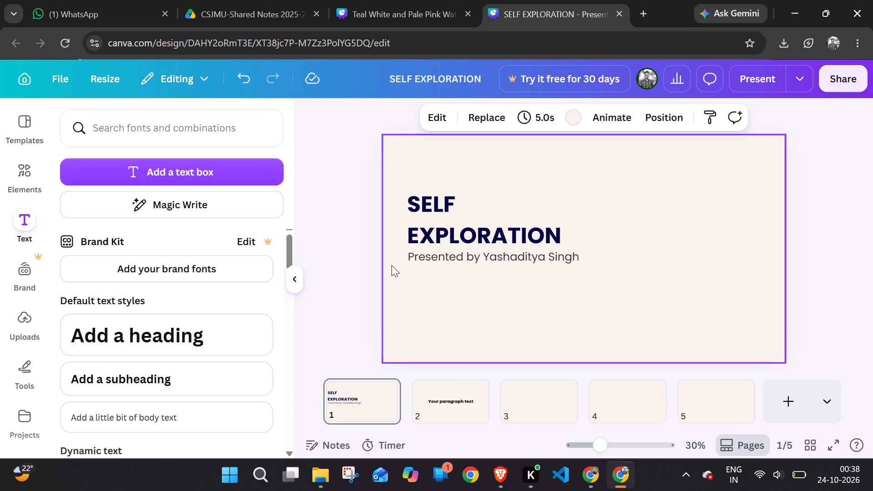
Recolour all of slide 2's placeholder text with Darkblue #060644 from the Chalkboard Lesson palette.
{"action": "left_click", "coordinate": [438, 391]}
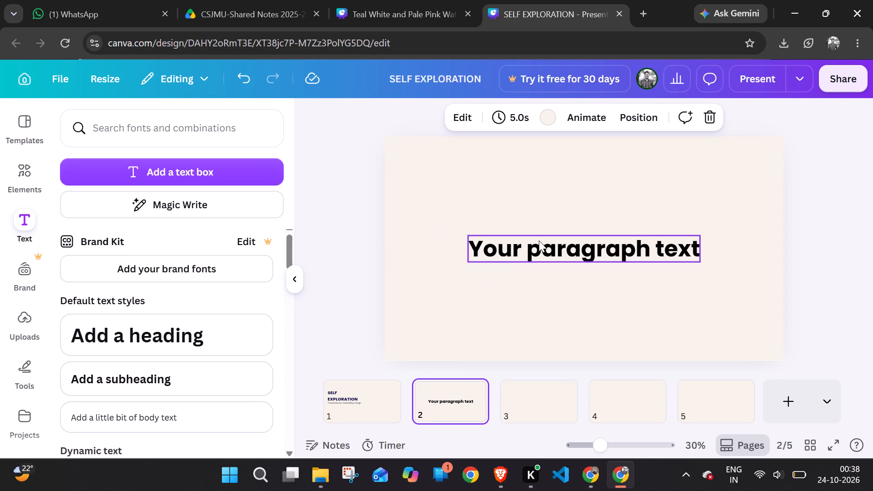
{"action": "left_click", "coordinate": [336, 207]}
{"action": "left_click", "coordinate": [336, 207]}
{"action": "double_click", "coordinate": [503, 256]}
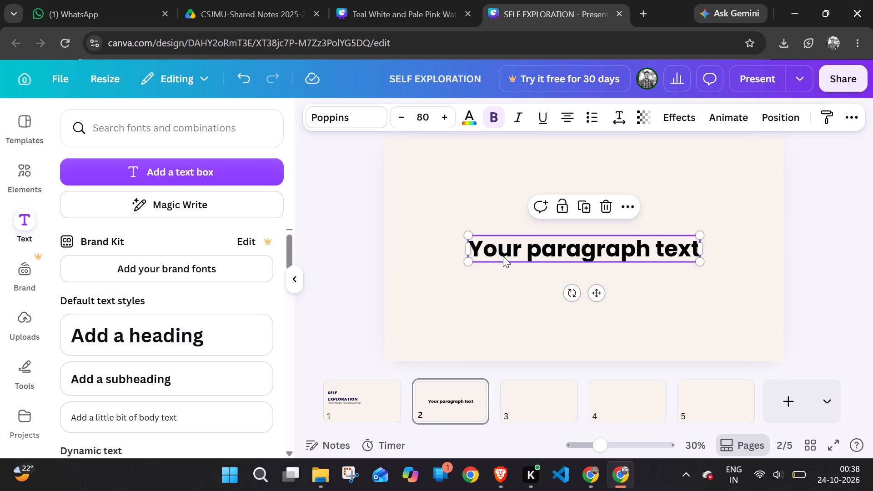
{"action": "left_click", "coordinate": [469, 118]}
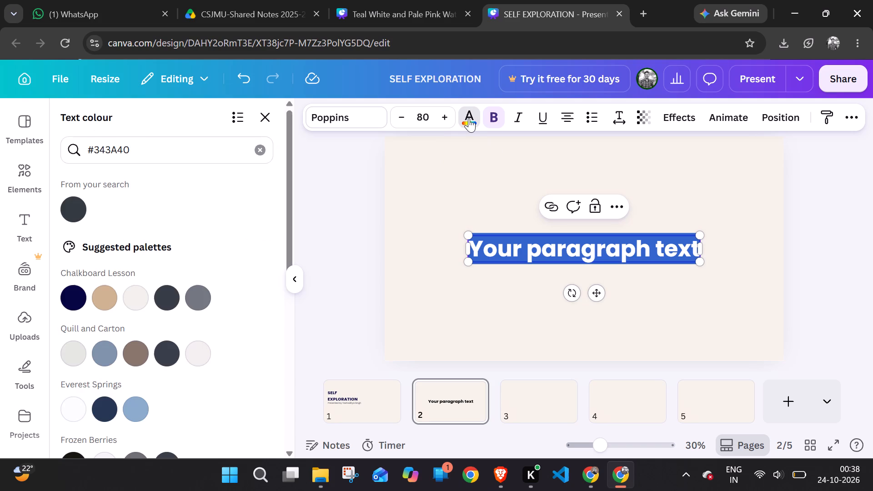
{"action": "left_click", "coordinate": [75, 294]}
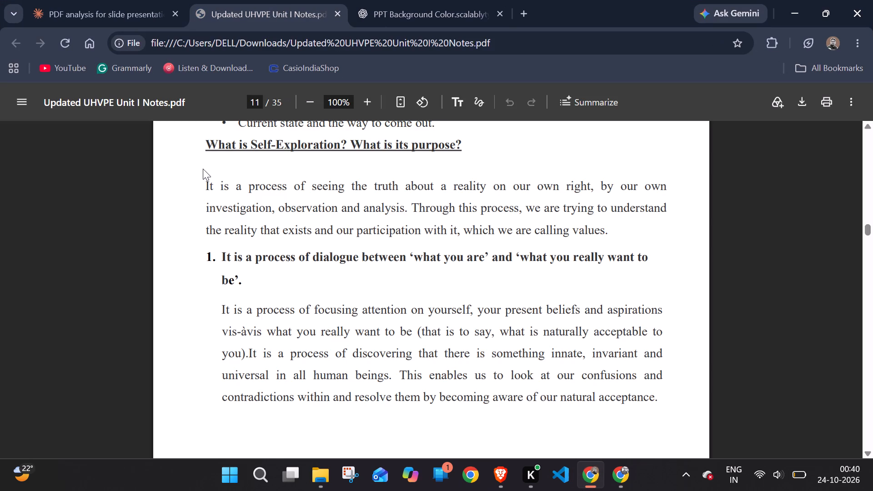
{"action": "left_click_drag", "start_coordinate": [202, 186], "coordinate": [423, 202]}
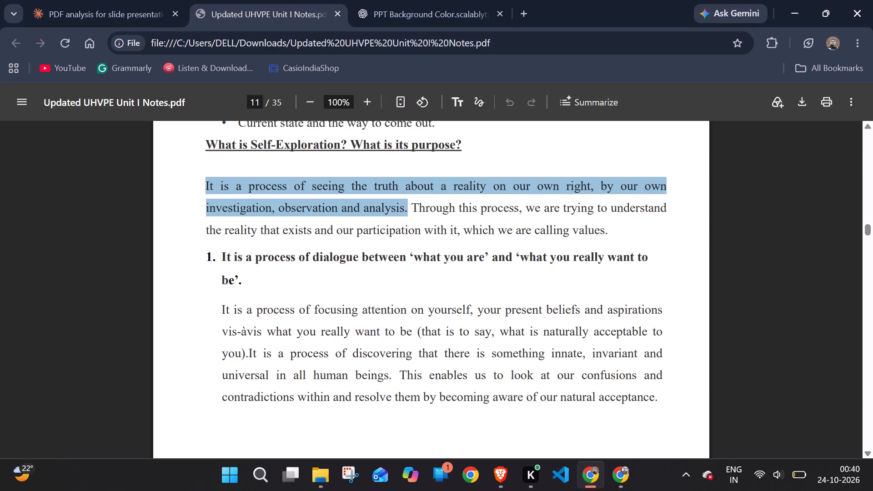
{"action": "left_click_drag", "start_coordinate": [423, 202], "coordinate": [410, 209]}
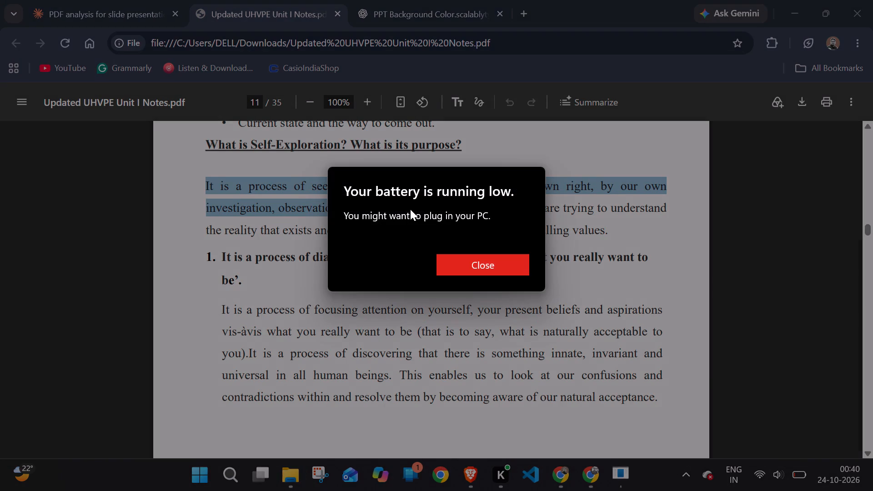
{"action": "left_click_drag", "start_coordinate": [410, 209], "coordinate": [411, 209]}
{"action": "left_click", "coordinate": [473, 268]}
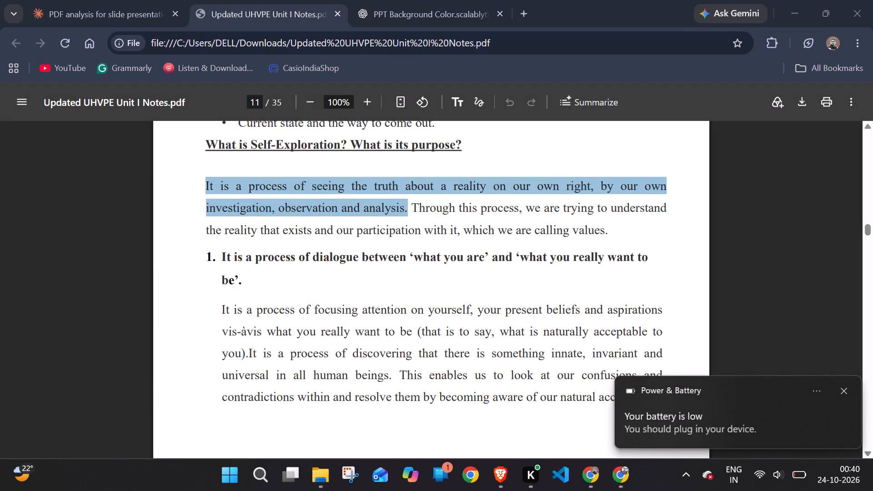
{"action": "left_click", "coordinate": [409, 205], "text": "ctrl"}
{"action": "key", "text": "ctrl+c"}
{"action": "left_click_drag", "start_coordinate": [409, 205], "coordinate": [210, 186]}
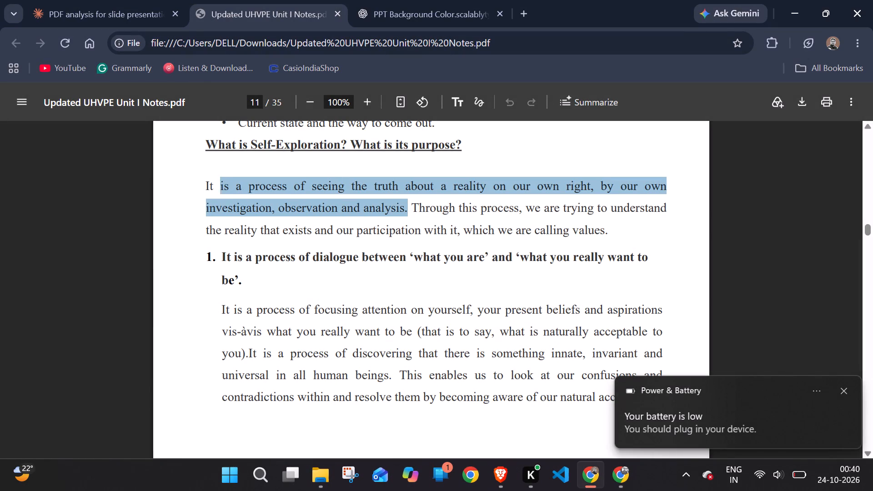
{"action": "left_click_drag", "start_coordinate": [210, 186], "coordinate": [206, 185]}
{"action": "key", "text": "ctrl+c"}
{"action": "left_click", "coordinate": [390, 275]}
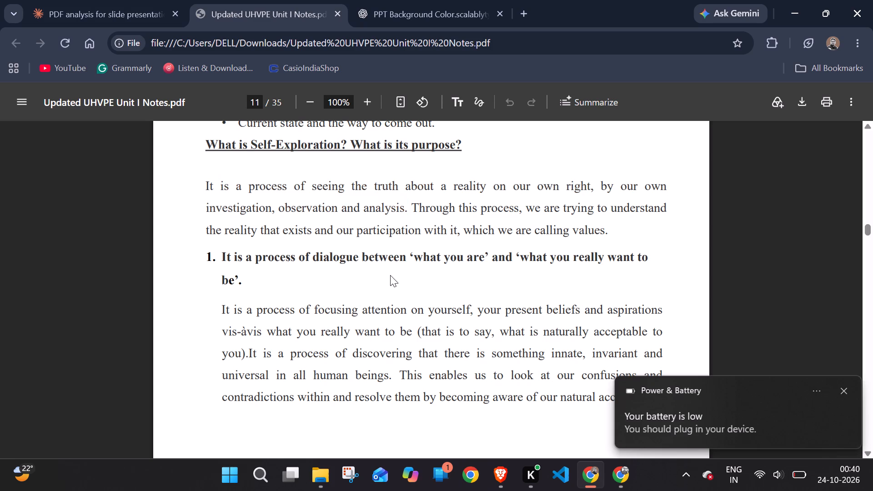
{"action": "left_click", "coordinate": [609, 479]}
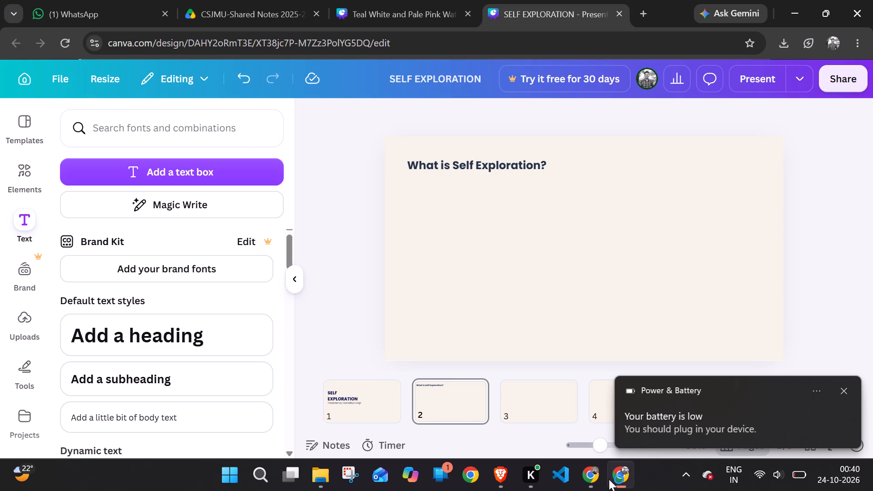
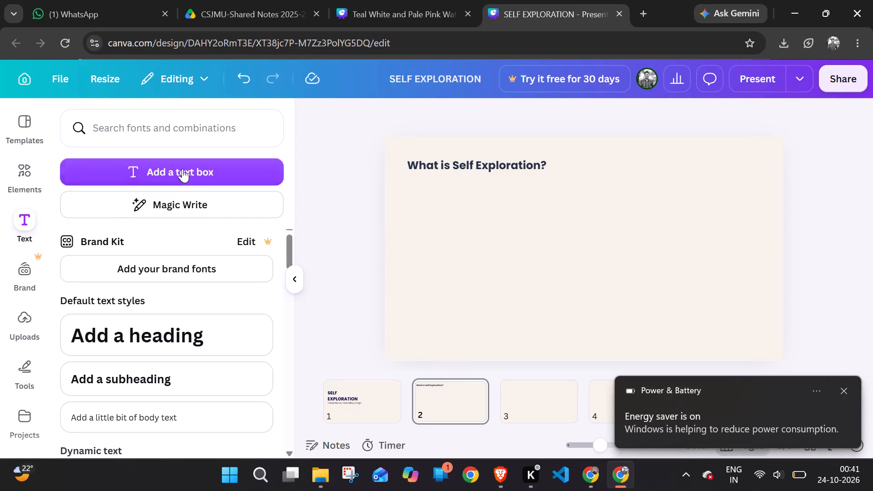
Add a text box to slide 2 and replace its placeholder with the copied self-exploration definition sentence.
{"action": "left_click", "coordinate": [177, 165]}
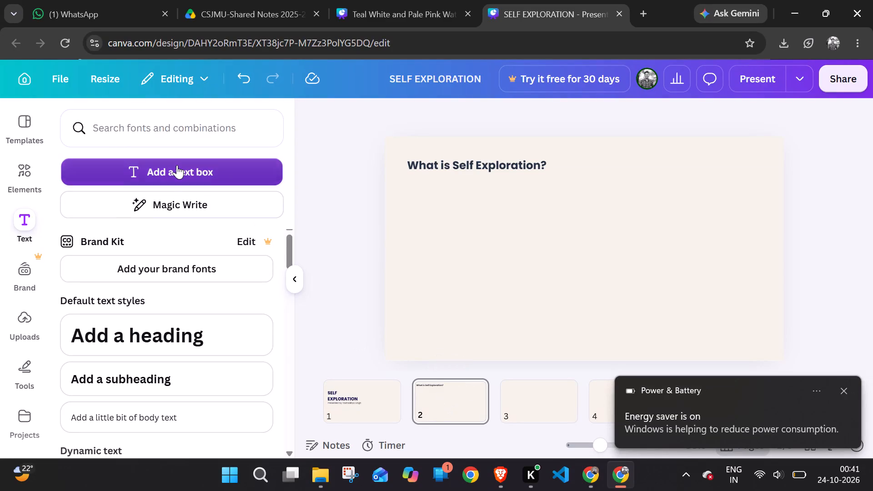
{"action": "left_click", "coordinate": [527, 253]}
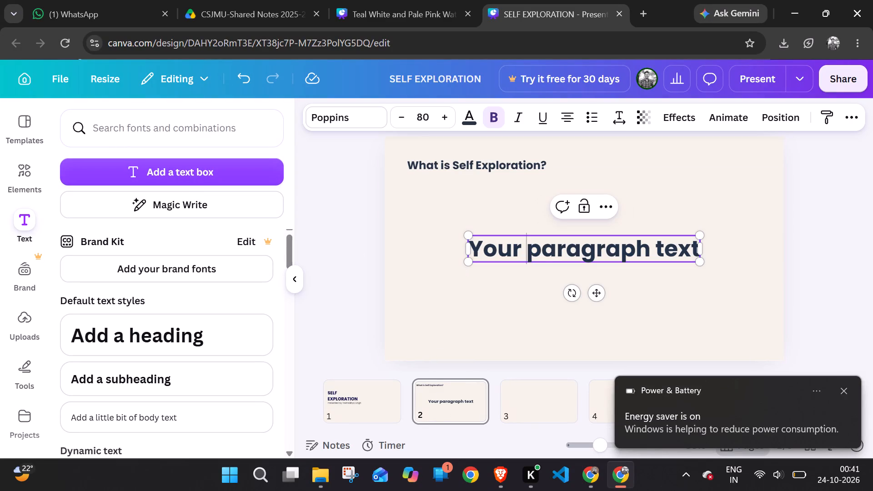
{"action": "key", "text": "ctrl+a"}
{"action": "key", "text": "BackSpace"}
{"action": "key", "text": "ctrl+v"}
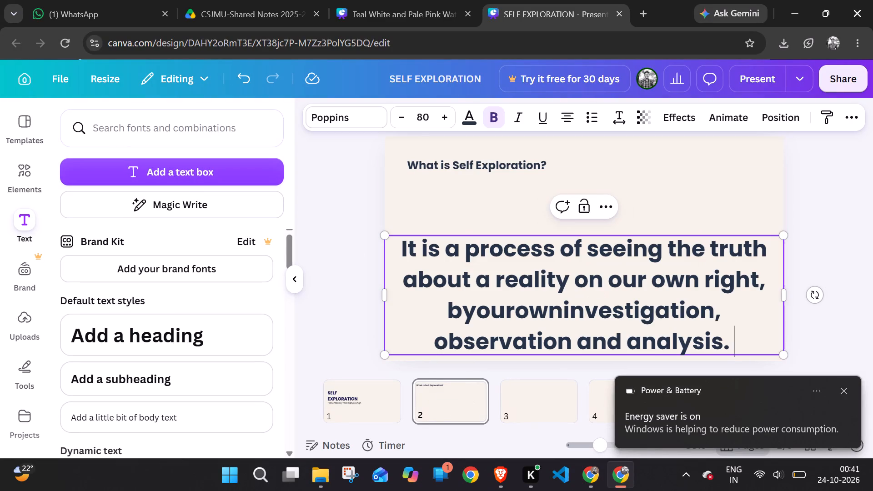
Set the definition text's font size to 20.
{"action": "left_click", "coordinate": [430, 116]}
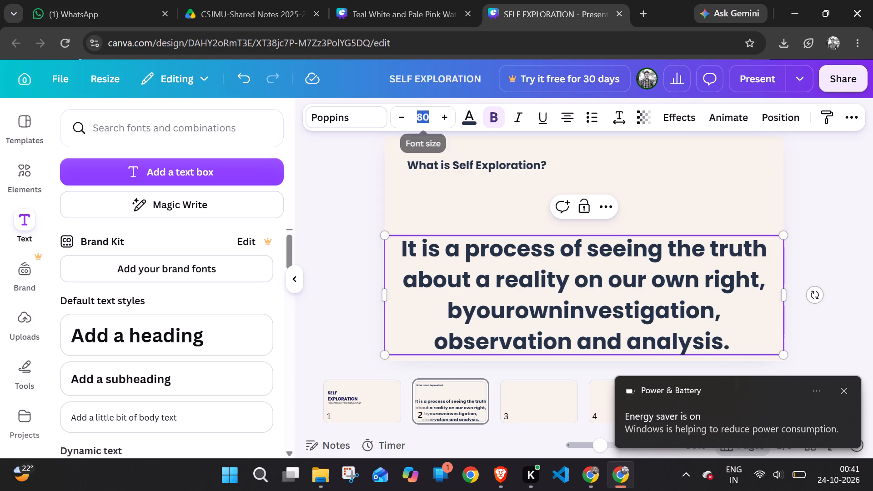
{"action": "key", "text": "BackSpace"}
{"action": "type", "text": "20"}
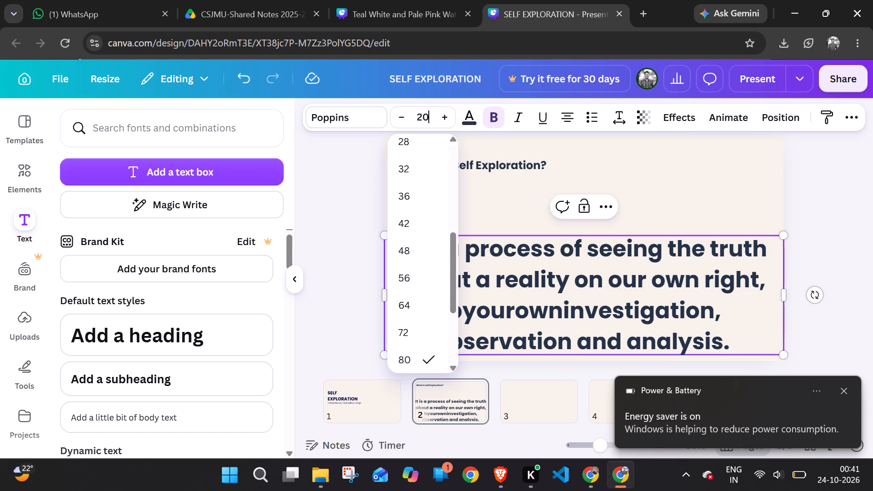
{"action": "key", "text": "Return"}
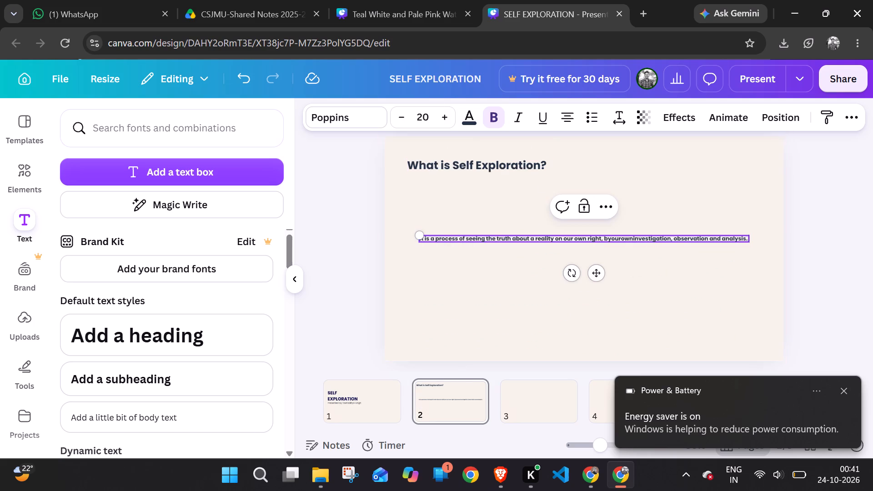
Set the definition text's font size to 30.
{"action": "left_click", "coordinate": [427, 113]}
{"action": "key", "text": "BackSpace"}
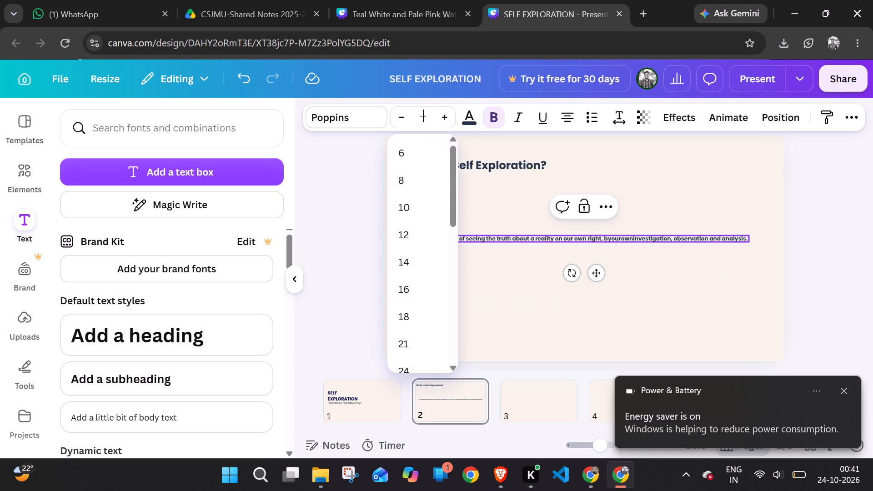
{"action": "type", "text": "30"}
{"action": "key", "text": "Return"}
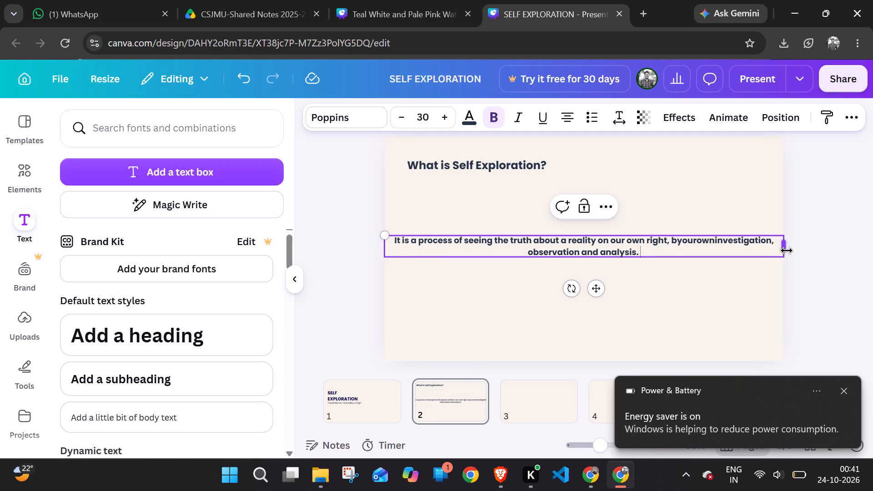
Narrow the definition text box to a little under half the slide's width so the text wraps onto four lines.
{"action": "left_click_drag", "start_coordinate": [787, 251], "coordinate": [555, 248]}
Left-align the definition text on slide 2.
{"action": "left_click", "coordinate": [565, 111]}
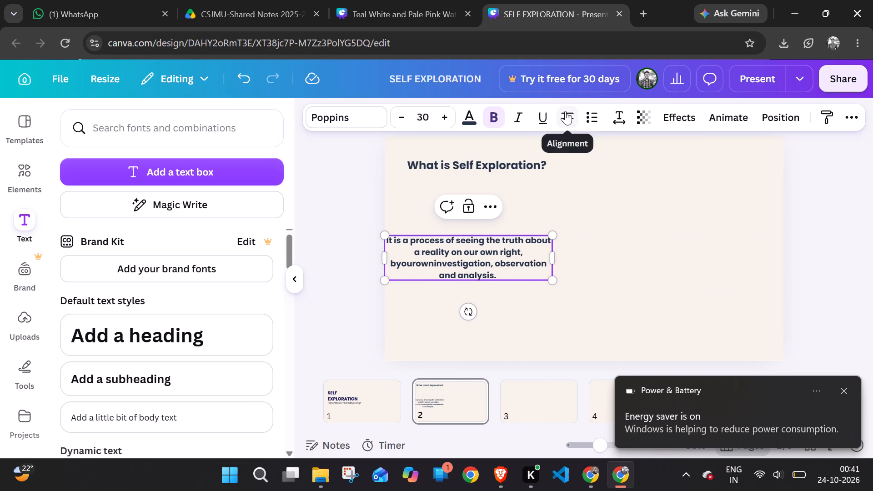
{"action": "left_click", "coordinate": [567, 114]}
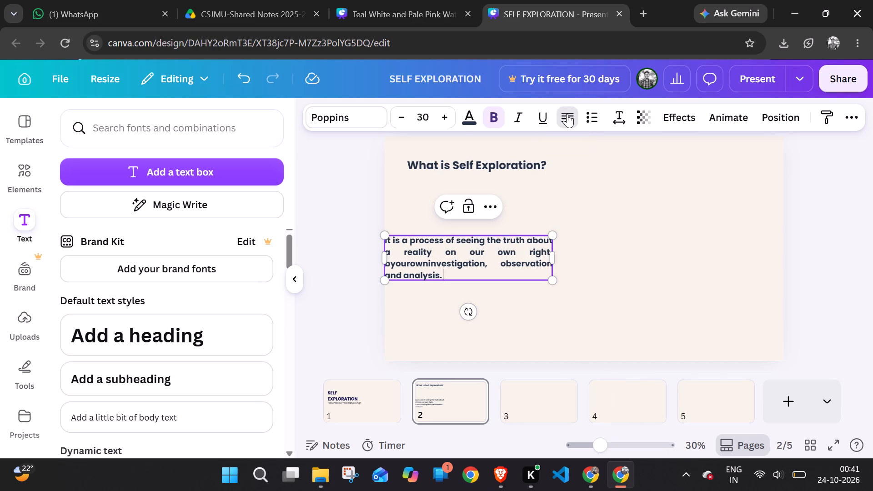
{"action": "left_click", "coordinate": [567, 114]}
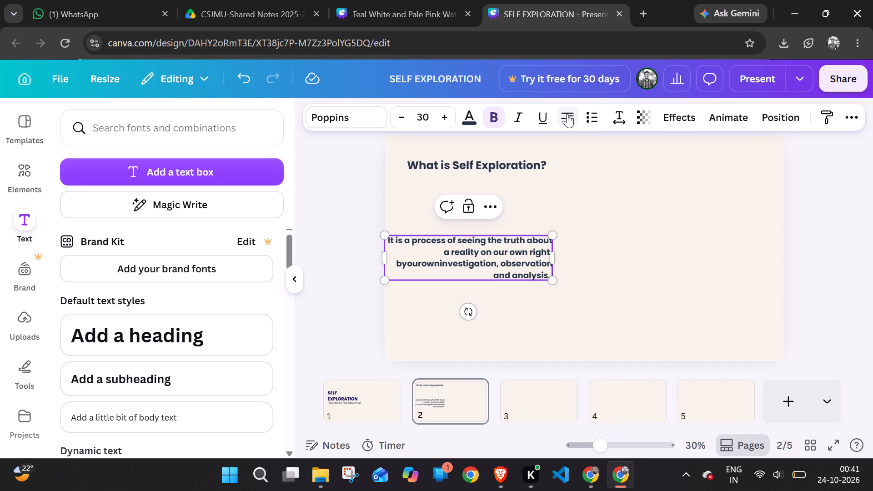
{"action": "left_click", "coordinate": [567, 114]}
{"action": "left_click", "coordinate": [567, 114]}
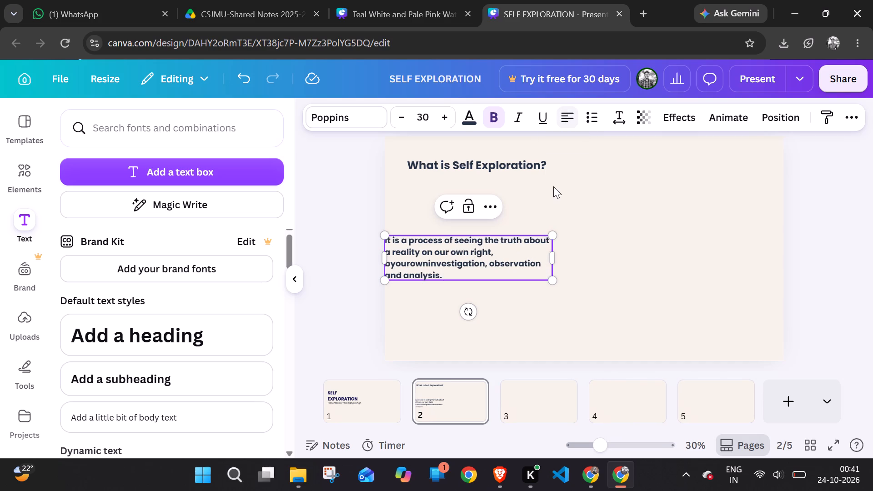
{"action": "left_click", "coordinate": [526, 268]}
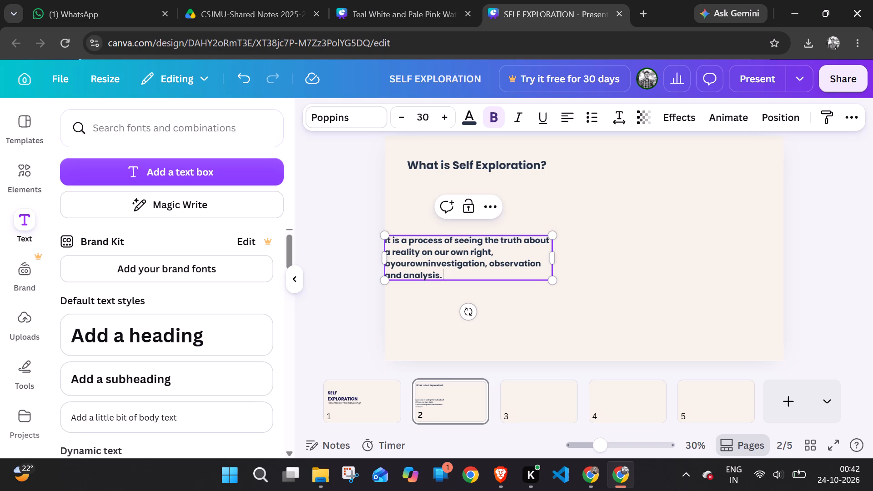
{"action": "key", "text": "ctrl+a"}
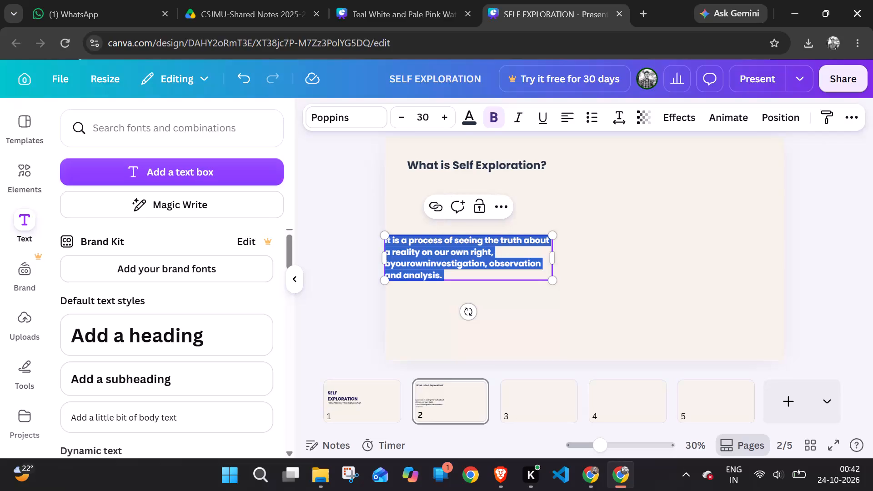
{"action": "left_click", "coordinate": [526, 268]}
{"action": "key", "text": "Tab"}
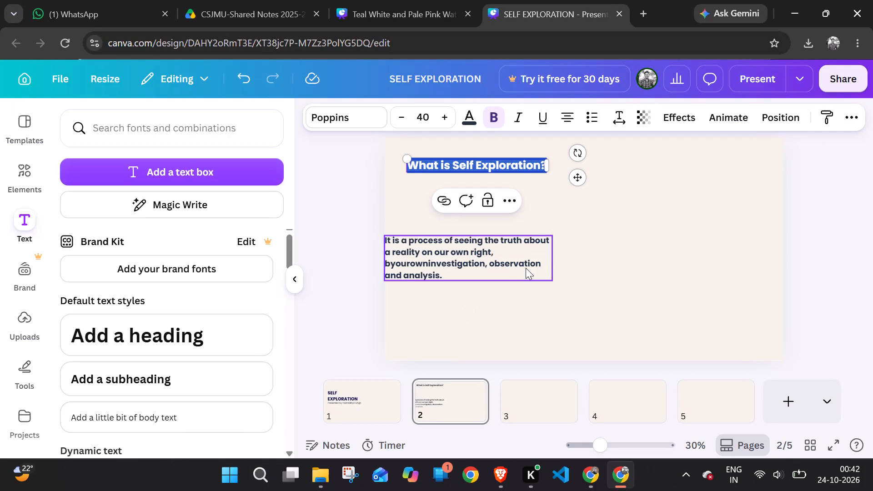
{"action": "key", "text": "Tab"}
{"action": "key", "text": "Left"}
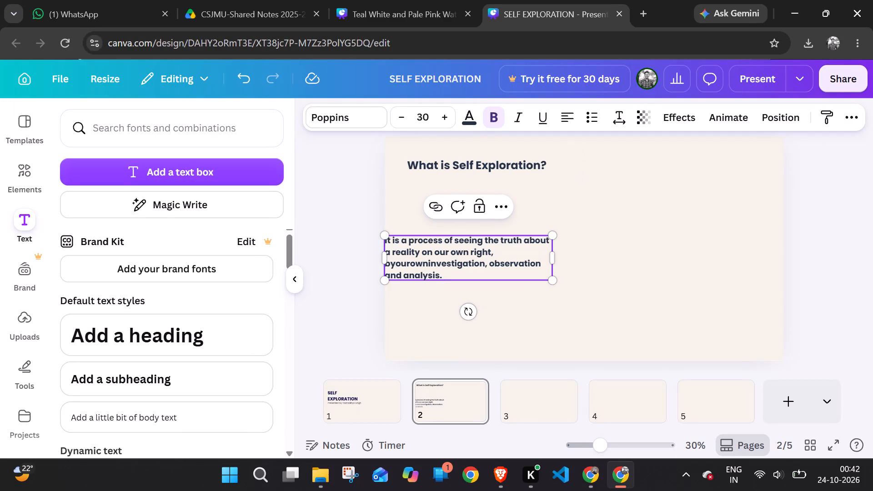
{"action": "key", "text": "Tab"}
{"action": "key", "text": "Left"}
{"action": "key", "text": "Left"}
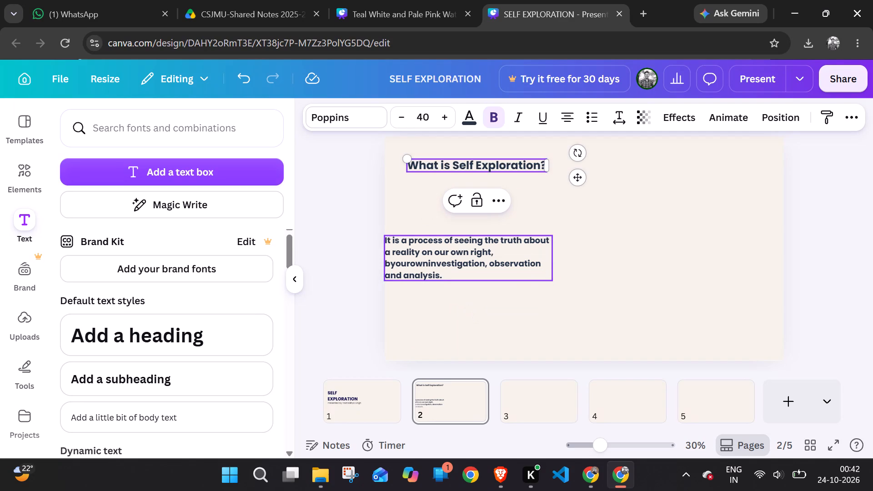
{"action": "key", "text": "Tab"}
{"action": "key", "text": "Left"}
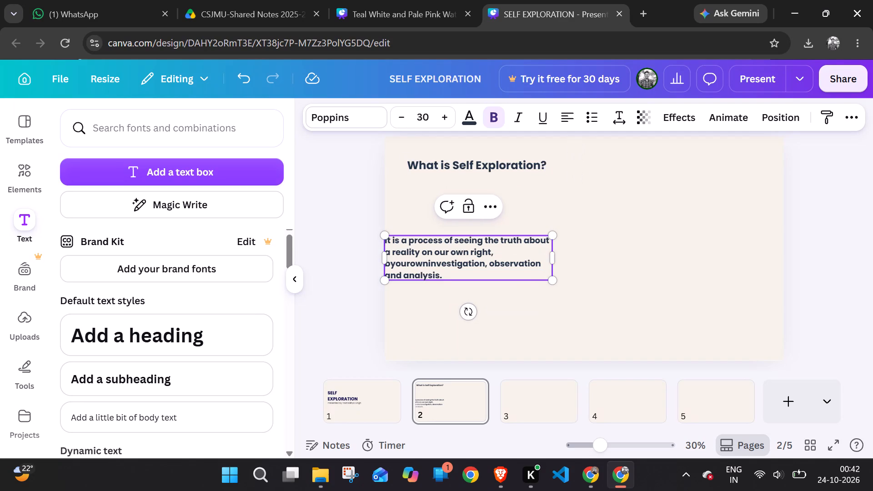
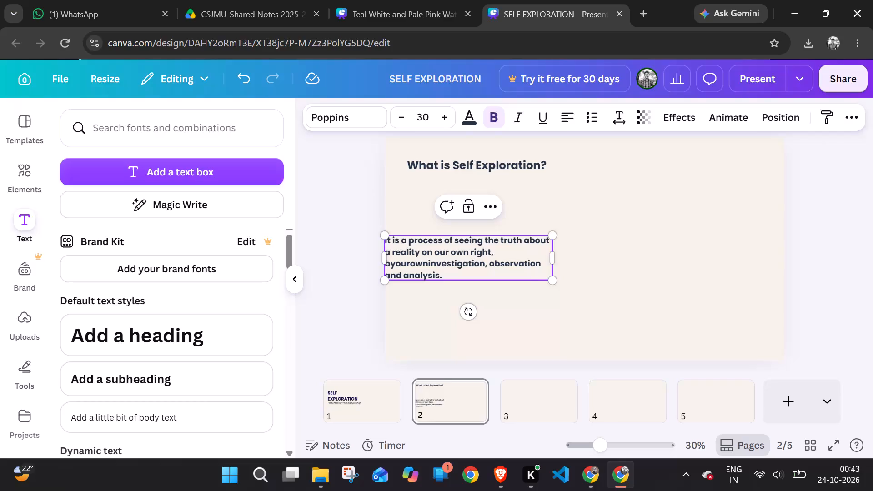
Search the web for "crapello sneaker" in a new browser window and skim the results.
{"action": "key", "text": "ctrl+n"}
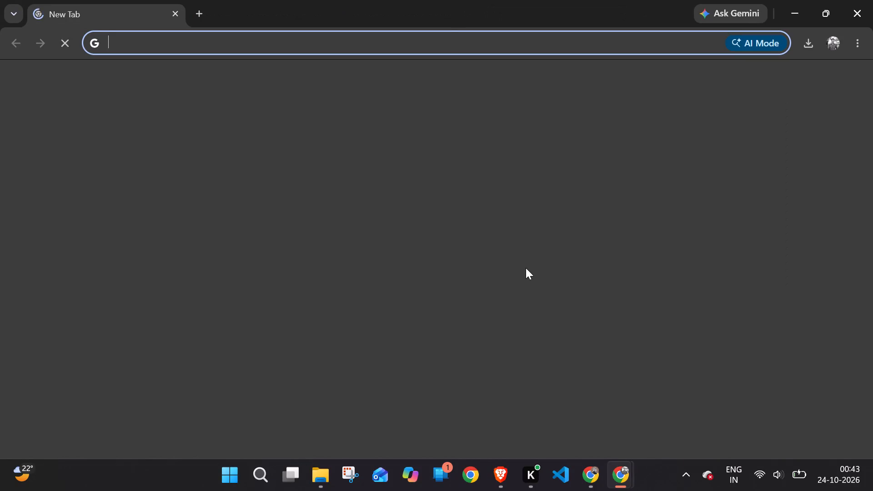
{"action": "type", "text": "cra"}
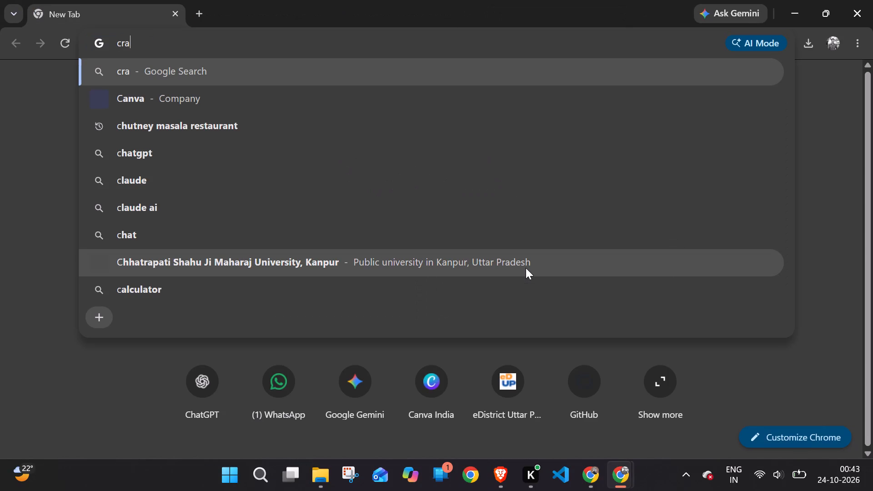
{"action": "type", "text": "bello"}
{"action": "key", "text": "BackSpace"}
{"action": "key", "text": "BackSpace"}
{"action": "key", "text": "BackSpace"}
{"action": "key", "text": "BackSpace"}
{"action": "key", "text": "BackSpace"}
{"action": "key", "text": "BackSpace"}
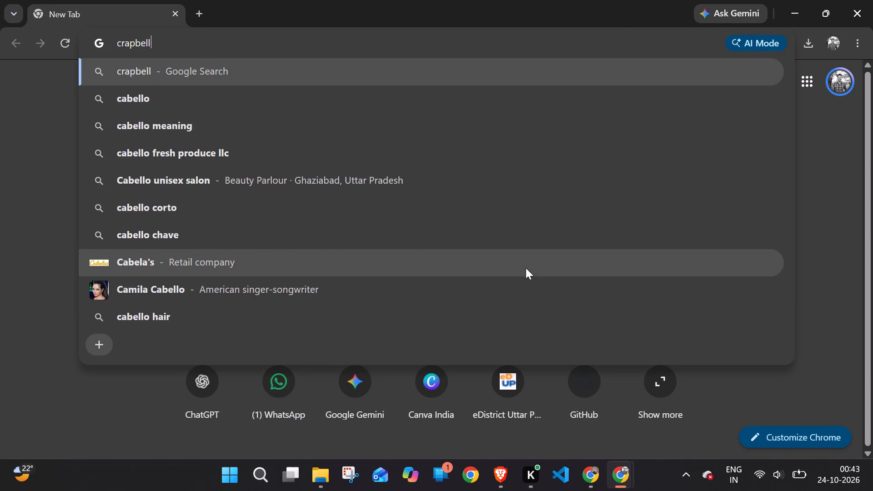
{"action": "type", "text": "pe"}
{"action": "type", "text": "llo"}
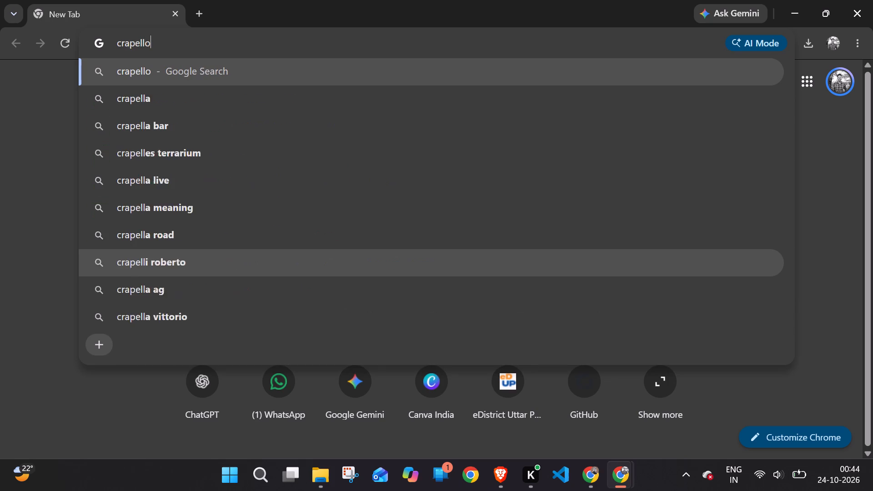
{"action": "key", "text": "space"}
{"action": "key", "text": "i"}
{"action": "key", "text": "BackSpace"}
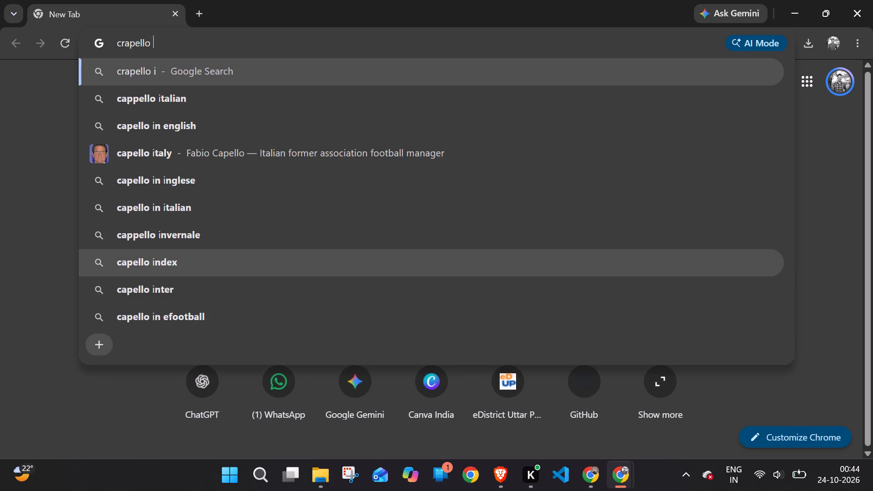
{"action": "type", "text": "sneask"}
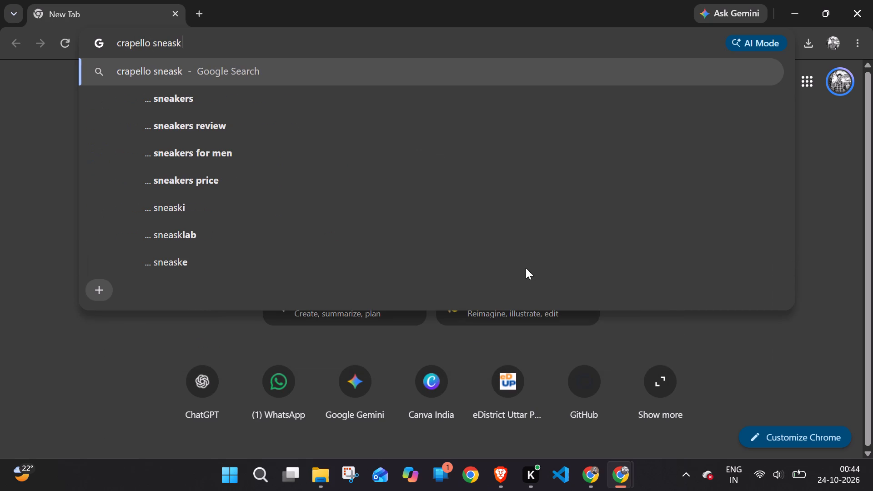
{"action": "key", "text": "BackSpace"}
{"action": "key", "text": "BackSpace"}
{"action": "type", "text": "ker"}
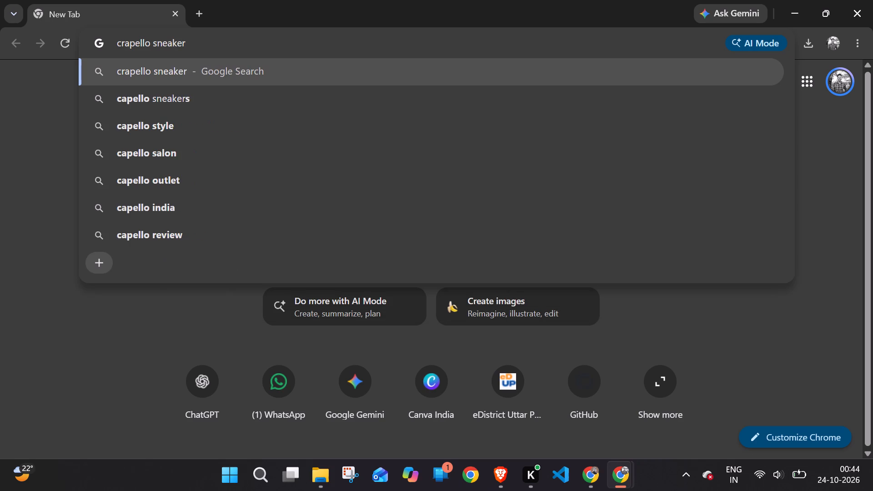
{"action": "key", "text": "Return"}
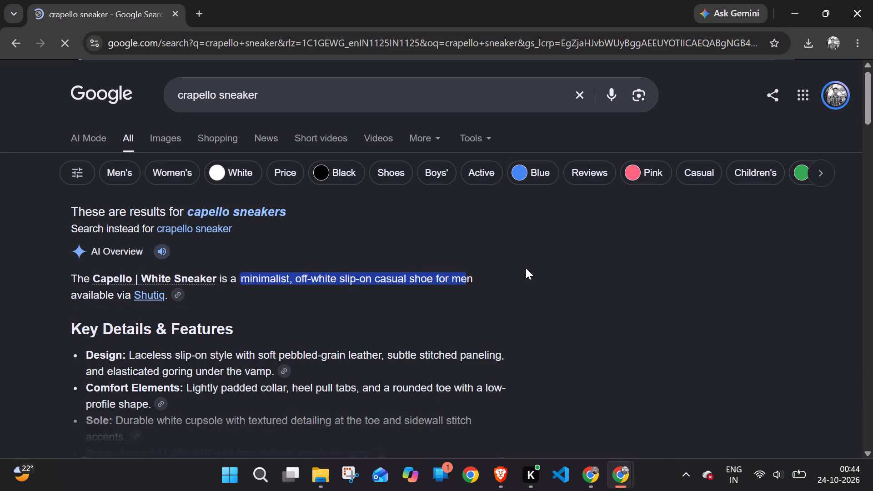
{"action": "key", "text": "Down"}
{"action": "key", "text": "Down"}
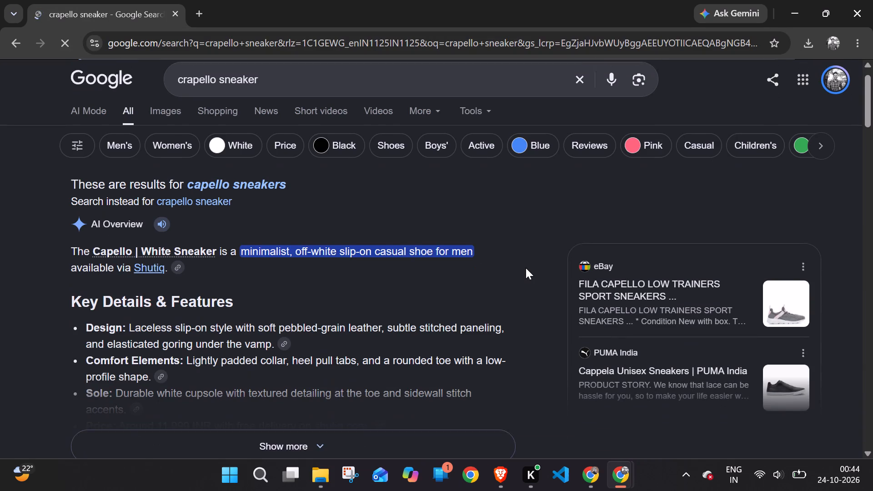
{"action": "key", "text": "Down"}
{"action": "key", "text": "Down"}
{"action": "key", "text": "Down"}
{"action": "key", "text": "Down"}
{"action": "key", "text": "Down"}
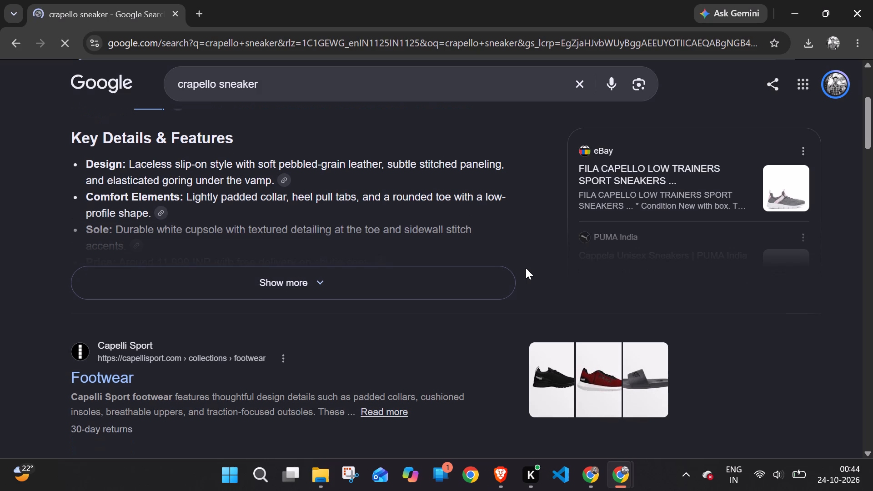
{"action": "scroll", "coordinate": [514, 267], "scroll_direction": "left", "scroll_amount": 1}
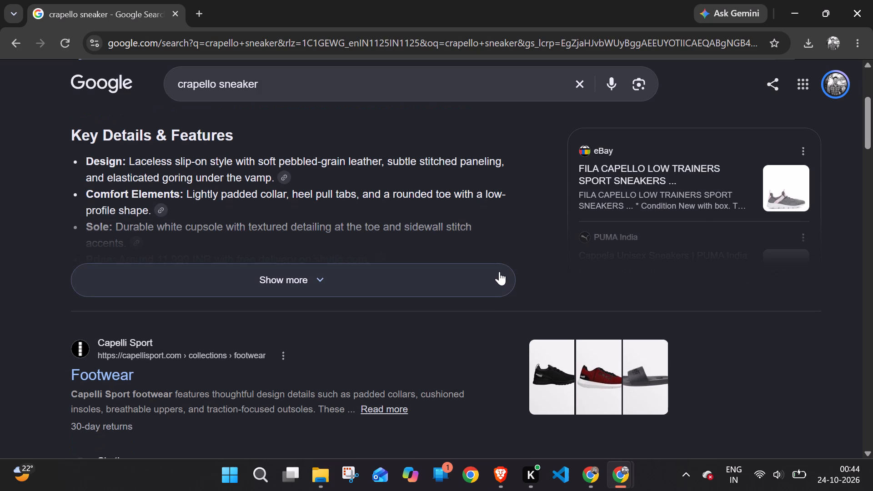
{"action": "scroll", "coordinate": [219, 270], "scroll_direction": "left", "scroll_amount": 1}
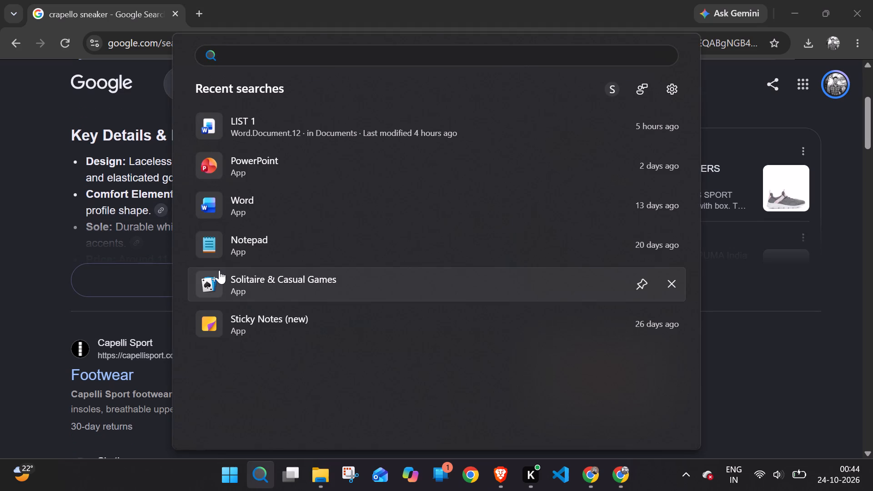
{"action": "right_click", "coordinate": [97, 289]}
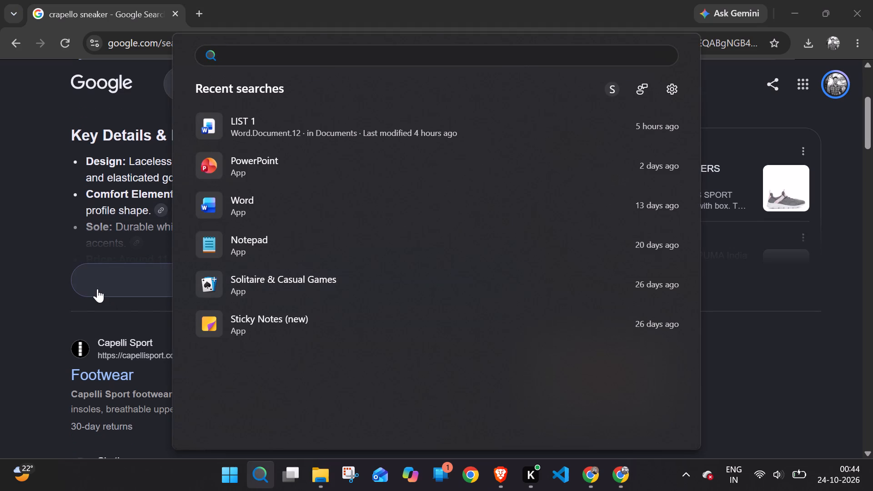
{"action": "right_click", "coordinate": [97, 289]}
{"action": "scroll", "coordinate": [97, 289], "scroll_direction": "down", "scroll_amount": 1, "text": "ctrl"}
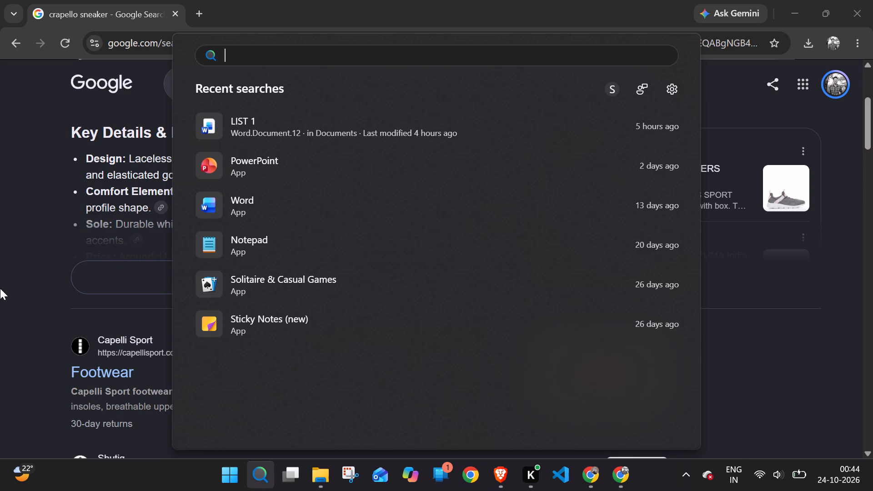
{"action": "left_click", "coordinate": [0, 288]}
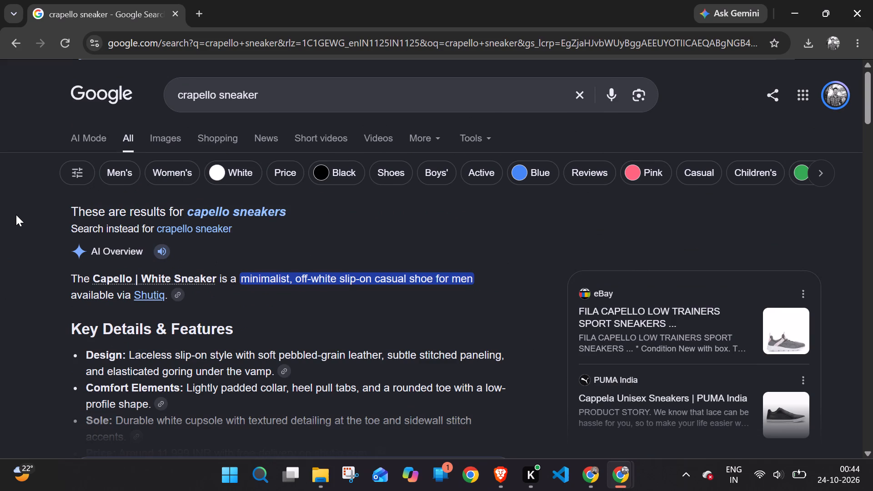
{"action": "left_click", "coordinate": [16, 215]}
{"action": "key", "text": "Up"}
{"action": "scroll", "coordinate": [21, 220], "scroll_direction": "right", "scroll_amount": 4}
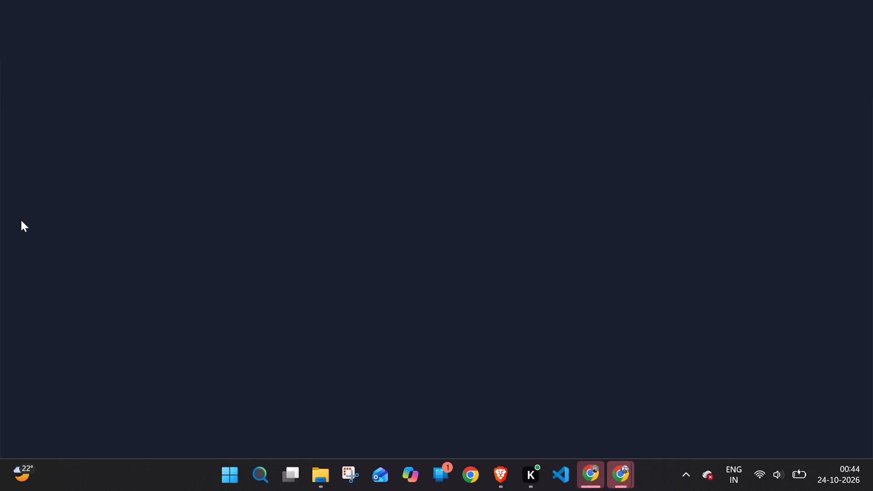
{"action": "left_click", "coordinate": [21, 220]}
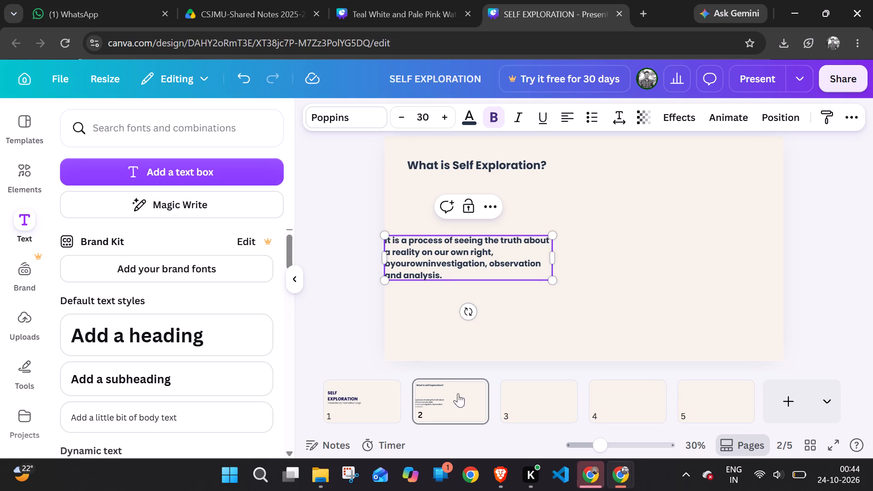
Return to the sneaker search window, search for "capella chocolate" instead and show the image results.
{"action": "left_click", "coordinate": [629, 470]}
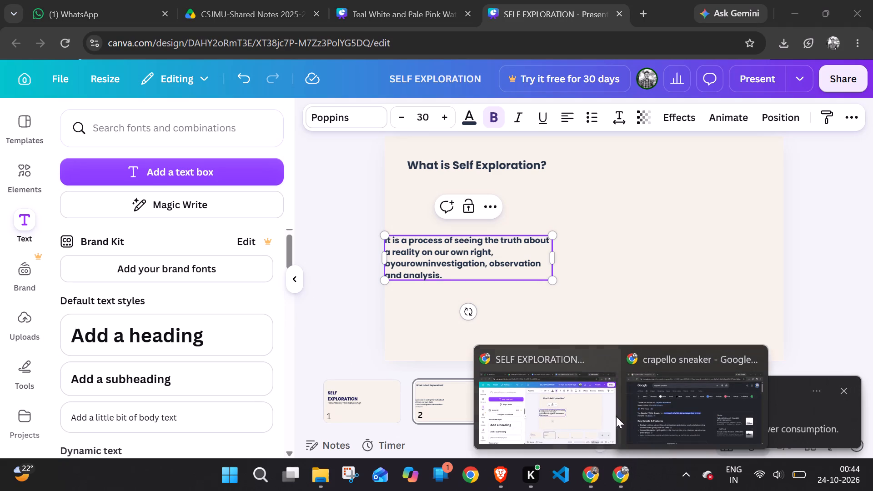
{"action": "left_click", "coordinate": [692, 392]}
{"action": "left_click", "coordinate": [296, 86]}
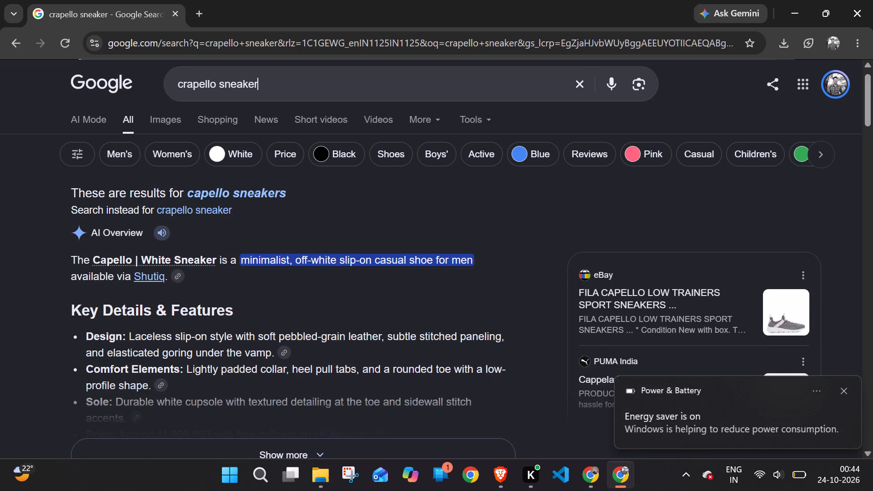
{"action": "key", "text": "BackSpace"}
{"action": "key", "text": "BackSpace"}
{"action": "key", "text": "BackSpace"}
{"action": "key", "text": "BackSpace"}
{"action": "key", "text": "BackSpace"}
{"action": "key", "text": "BackSpace"}
{"action": "key", "text": "BackSpace"}
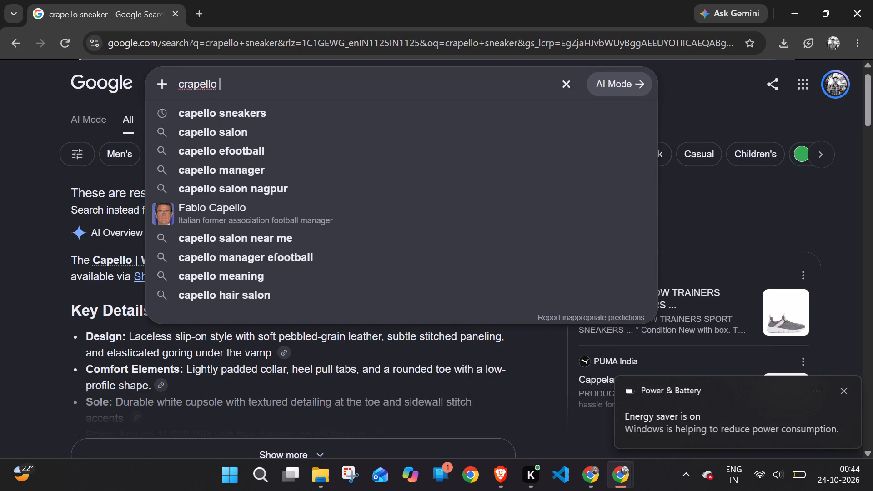
{"action": "key", "text": "space"}
{"action": "type", "text": "choc"}
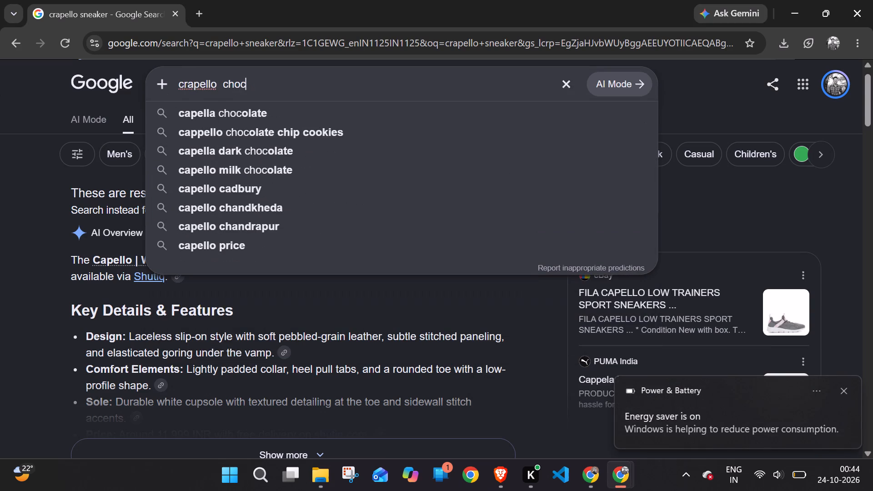
{"action": "key", "text": "Down"}
{"action": "key", "text": "Return"}
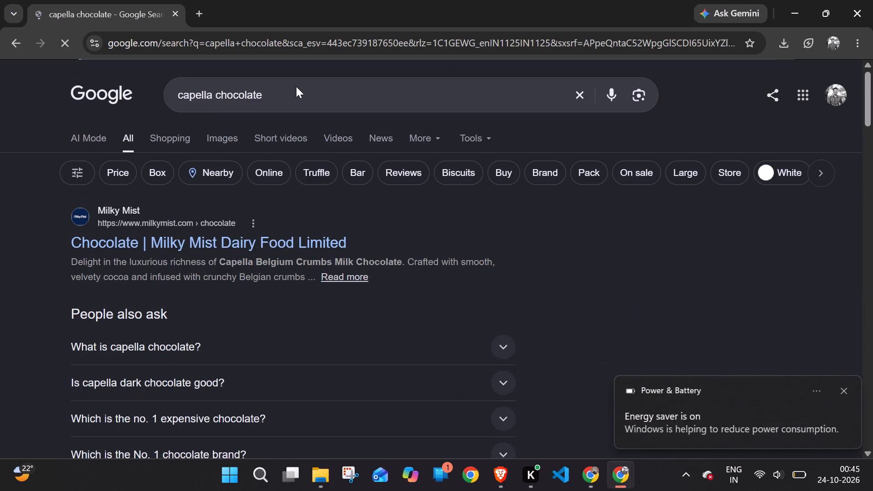
{"action": "left_click", "coordinate": [207, 135]}
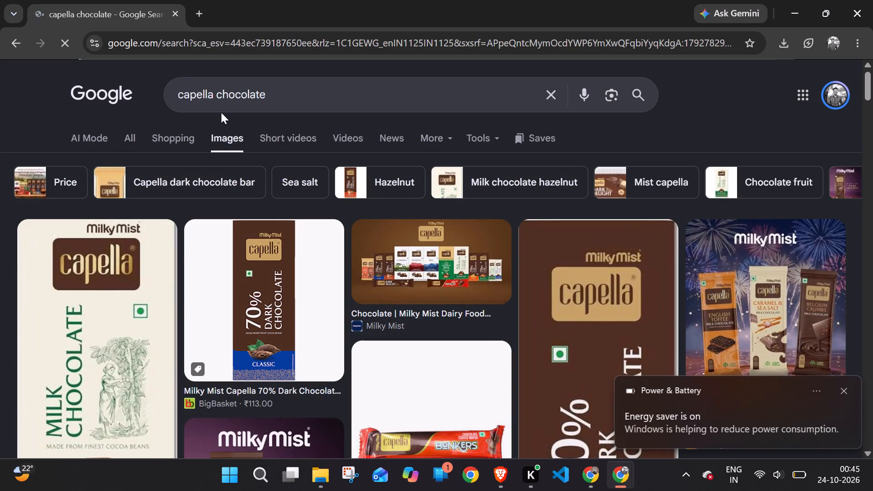
Change the image search to "carpello chocolate" and look through the pictures.
{"action": "left_click", "coordinate": [221, 112]}
{"action": "left_click", "coordinate": [208, 95]}
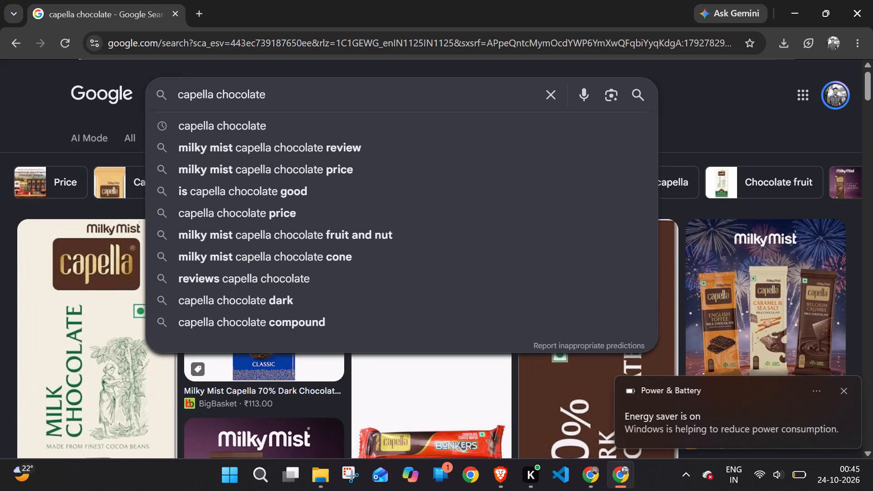
{"action": "key", "text": "Left"}
{"action": "key", "text": "Left"}
{"action": "key", "text": "Left"}
{"action": "key", "text": "BackSpace"}
{"action": "type", "text": "rpe"}
{"action": "key", "text": "BackSpace"}
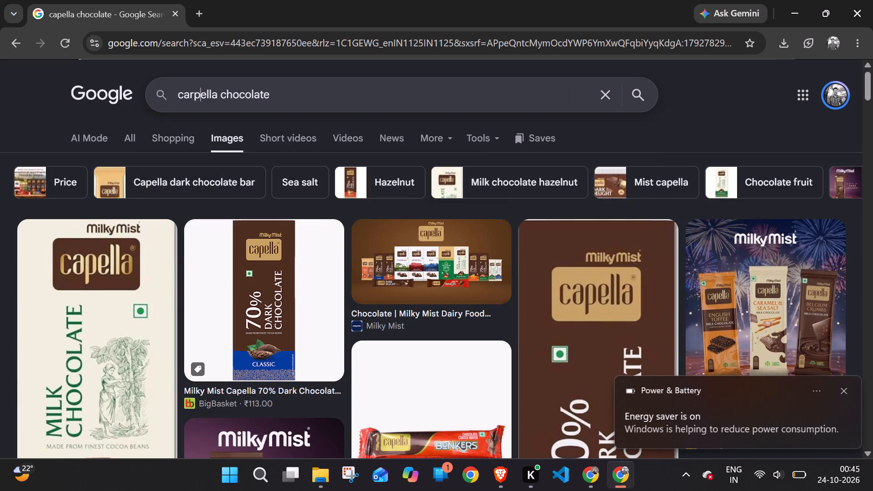
{"action": "key", "text": "Right"}
{"action": "key", "text": "Right"}
{"action": "key", "text": "Right"}
{"action": "key", "text": "Right"}
{"action": "key", "text": "BackSpace"}
{"action": "key", "text": "o"}
{"action": "key", "text": "Return"}
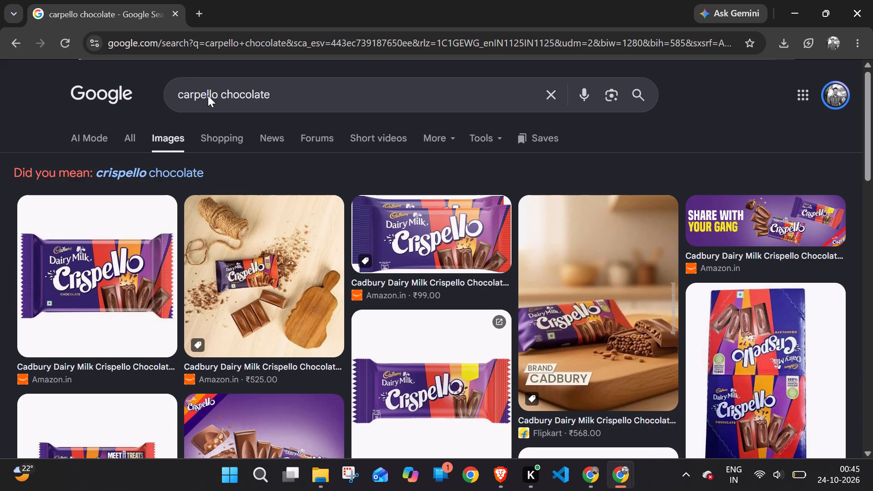
{"action": "scroll", "coordinate": [208, 95], "scroll_direction": "down", "scroll_amount": 2}
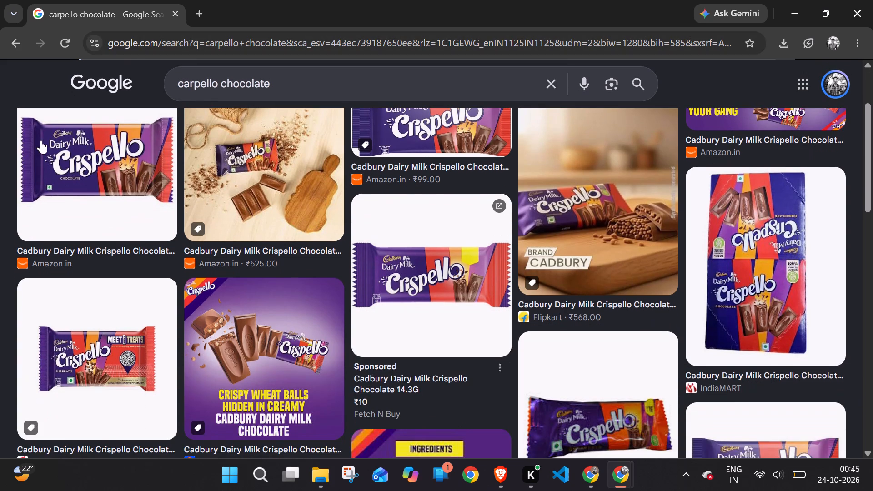
{"action": "scroll", "coordinate": [40, 143], "scroll_direction": "up", "scroll_amount": 3}
Close the chocolate search window and return to the SELF EXPLORATION presentation in Canva.
{"action": "left_click", "coordinate": [14, 51]}
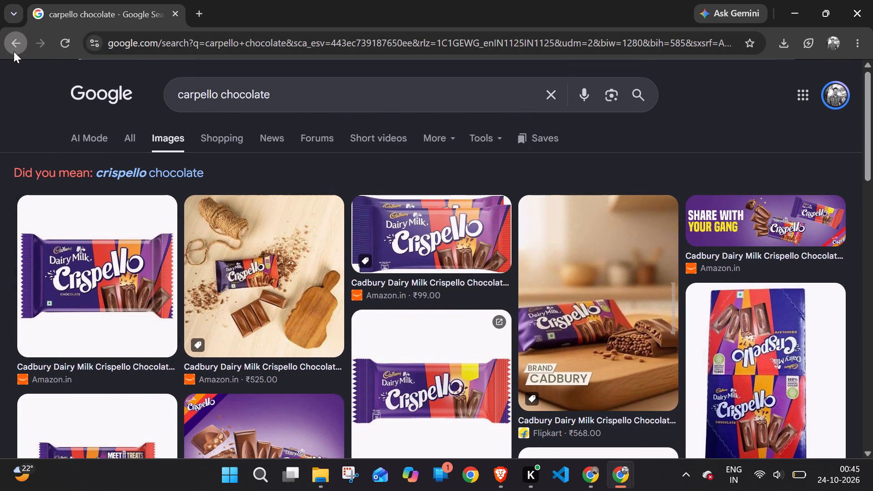
{"action": "left_click", "coordinate": [0, 39]}
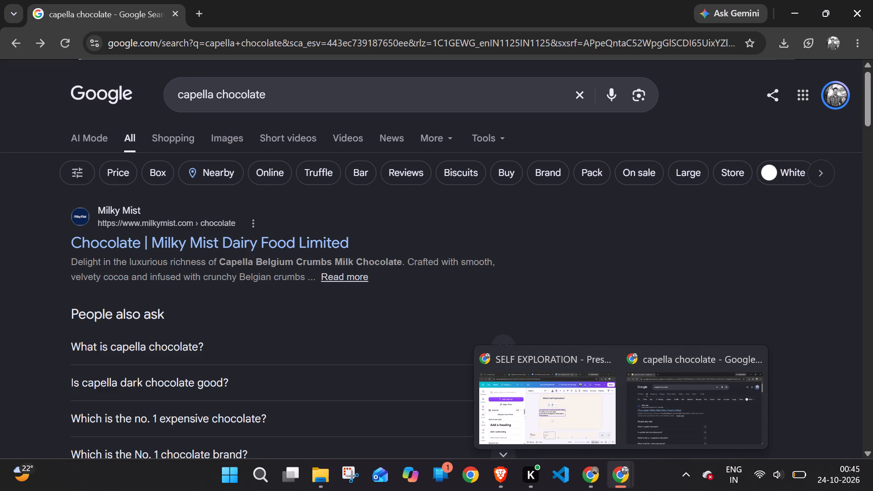
{"action": "left_click", "coordinate": [625, 490]}
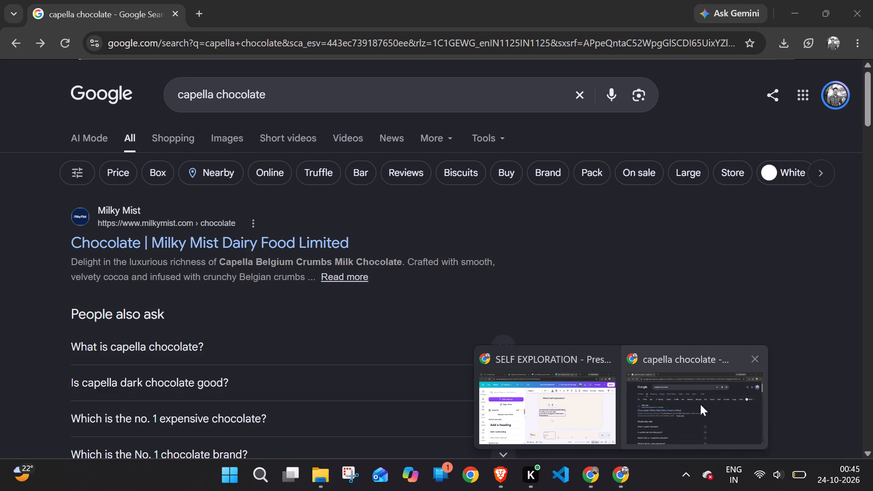
{"action": "left_click", "coordinate": [752, 361]}
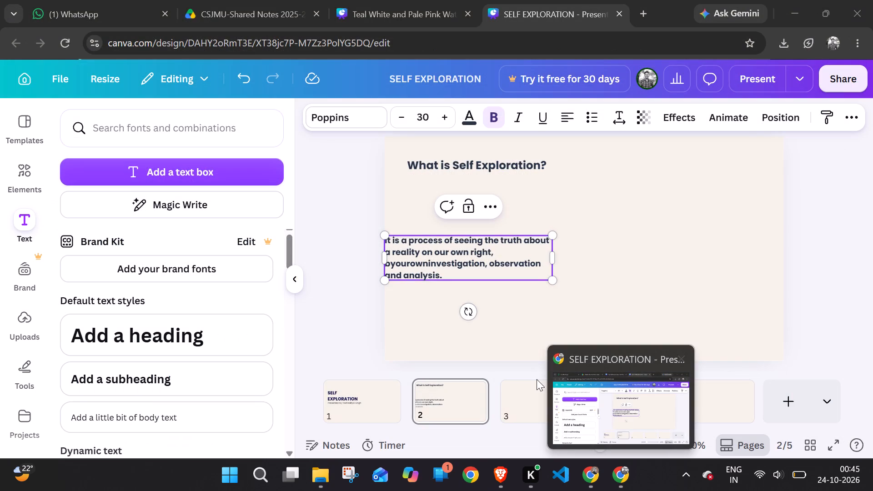
{"action": "left_click", "coordinate": [537, 379]}
Move the definition text directly beneath the "What is Self Exploration?" heading on slide 2, with its left edge aligned to the heading.
{"action": "left_click", "coordinate": [467, 262]}
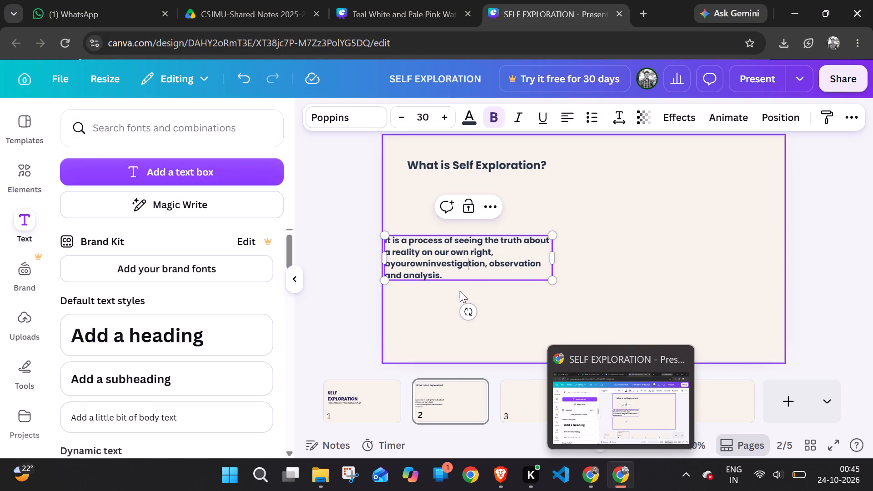
{"action": "left_click", "coordinate": [466, 265]}
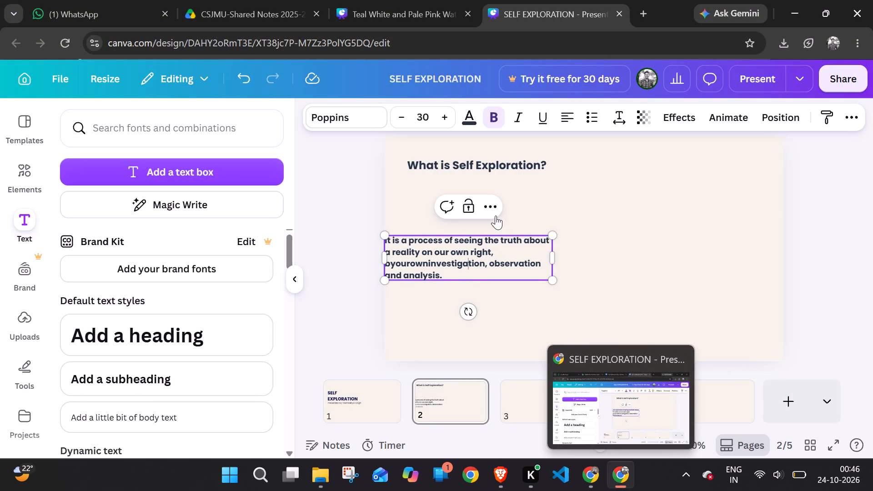
{"action": "left_click", "coordinate": [494, 212]}
{"action": "left_click", "coordinate": [439, 251]}
{"action": "left_click", "coordinate": [542, 276]}
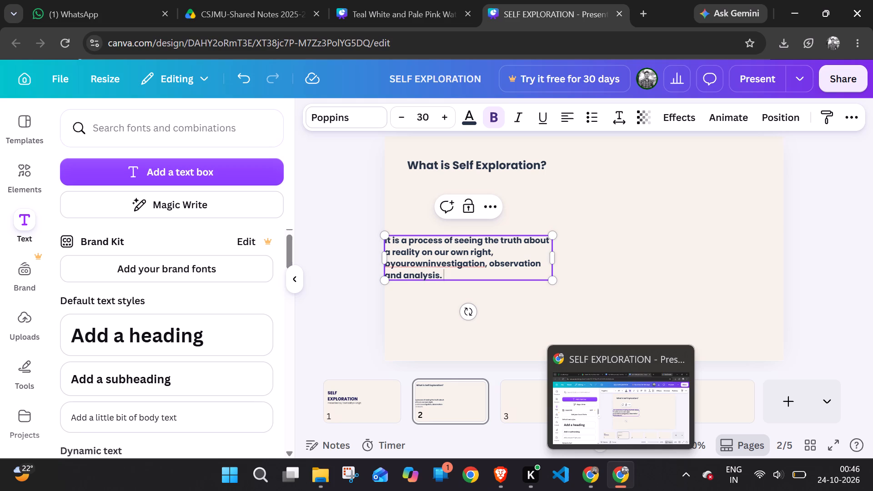
{"action": "left_click", "coordinate": [453, 280]}
{"action": "left_click_drag", "start_coordinate": [453, 280], "coordinate": [476, 225]}
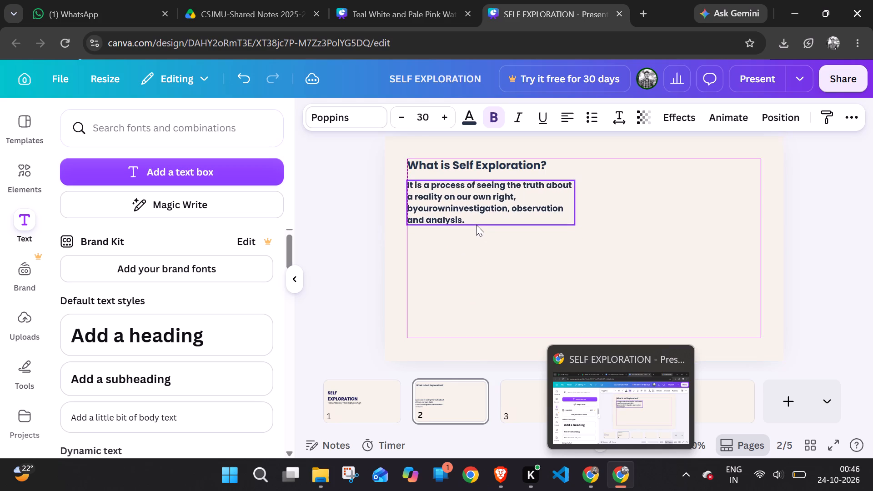
{"action": "left_click_drag", "start_coordinate": [476, 225], "coordinate": [476, 223]}
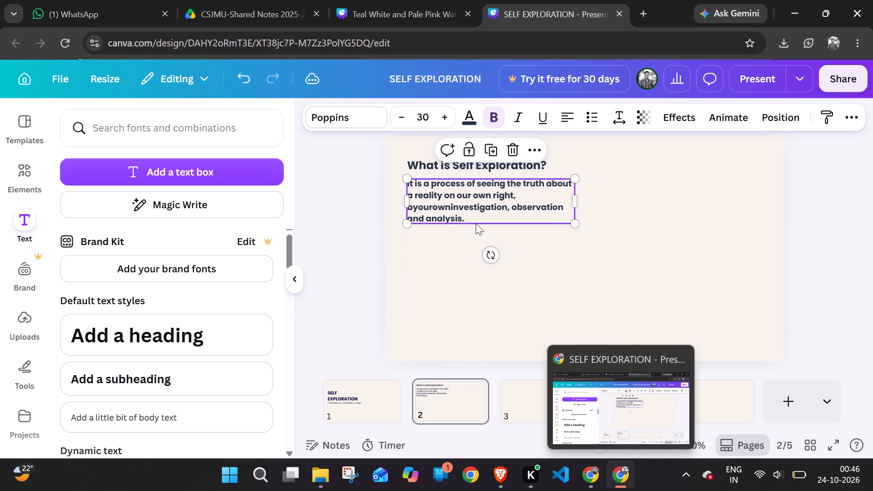
Remove the bold formatting from the definition text on slide 2.
{"action": "left_click", "coordinate": [486, 122]}
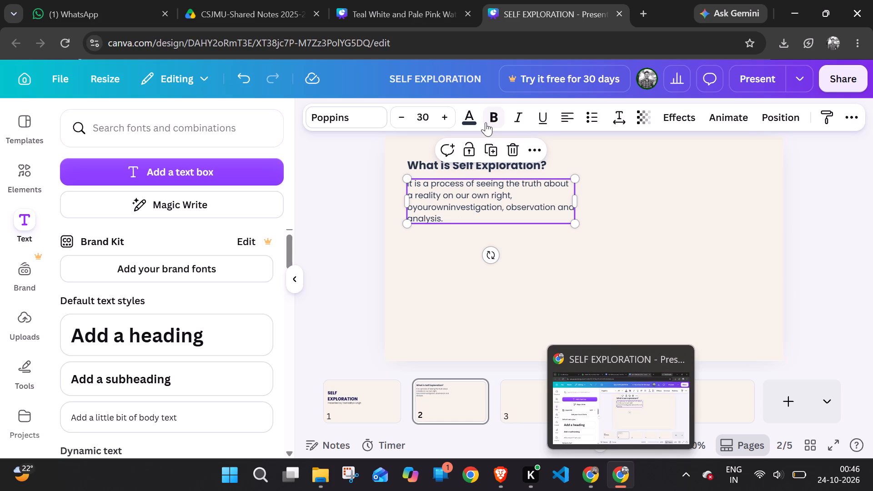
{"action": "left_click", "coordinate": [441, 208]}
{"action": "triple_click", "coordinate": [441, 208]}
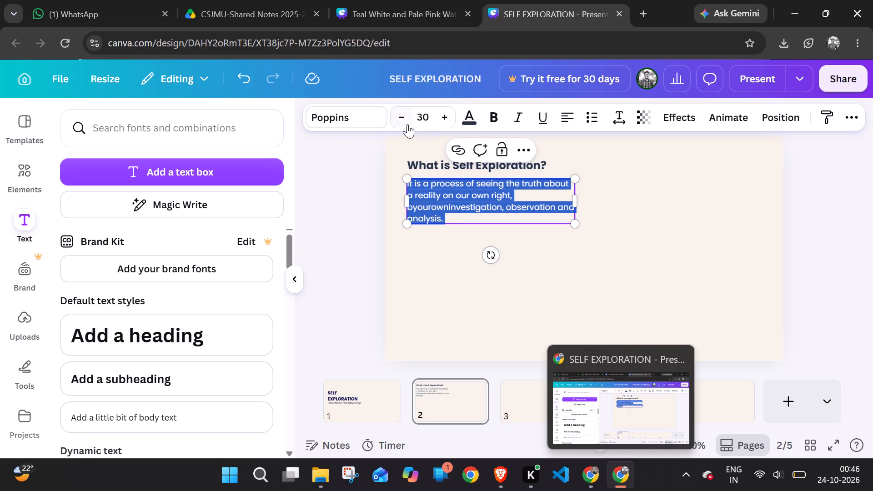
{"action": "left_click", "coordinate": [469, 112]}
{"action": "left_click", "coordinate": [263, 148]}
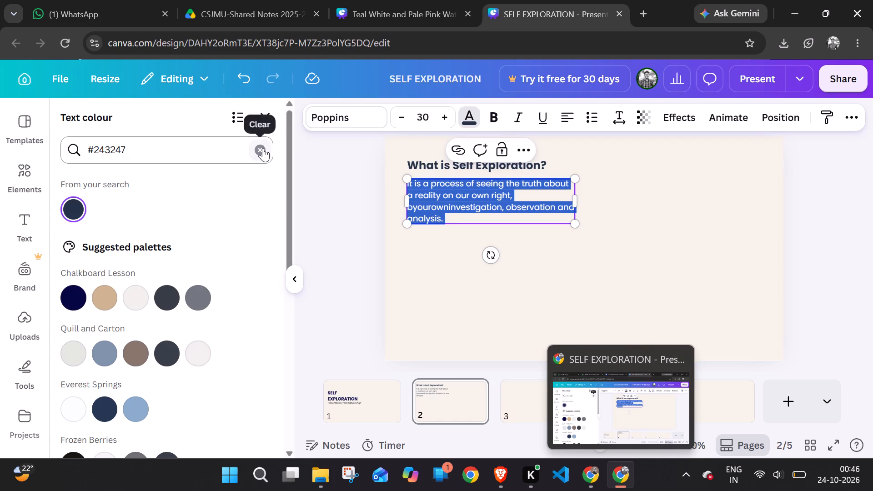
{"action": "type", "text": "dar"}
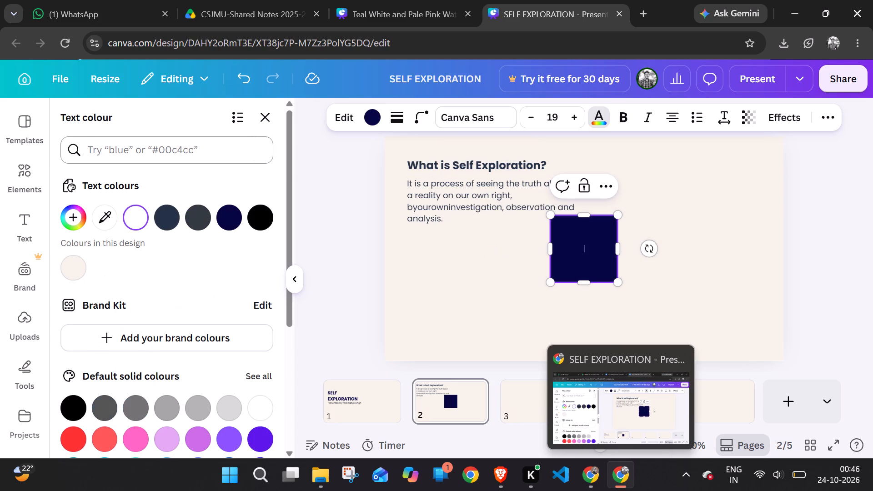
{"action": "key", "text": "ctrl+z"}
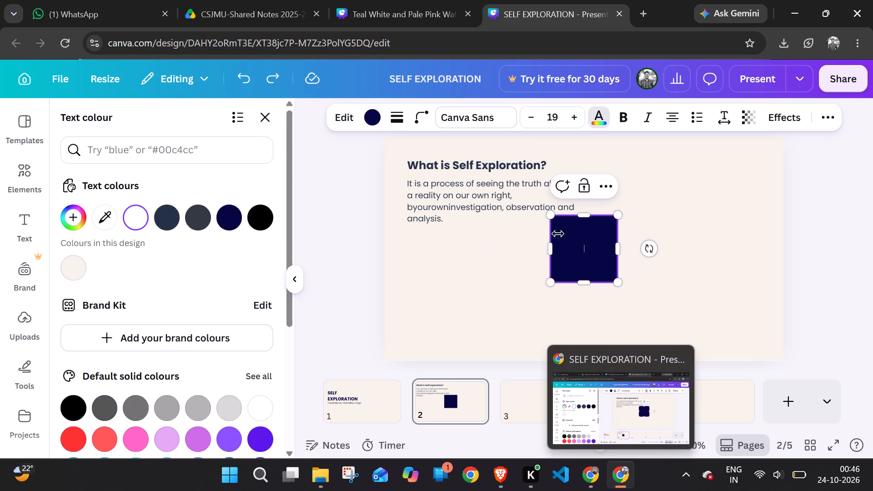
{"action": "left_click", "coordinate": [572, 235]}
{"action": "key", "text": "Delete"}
Search the text colours for "dark grey" and set the whole definition text to Dark grey #545454.
{"action": "left_click", "coordinate": [487, 210]}
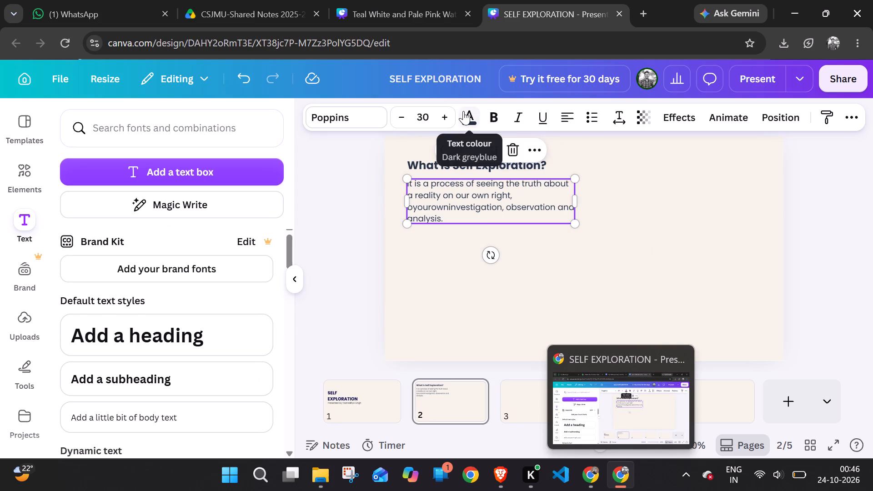
{"action": "triple_click", "coordinate": [426, 189]}
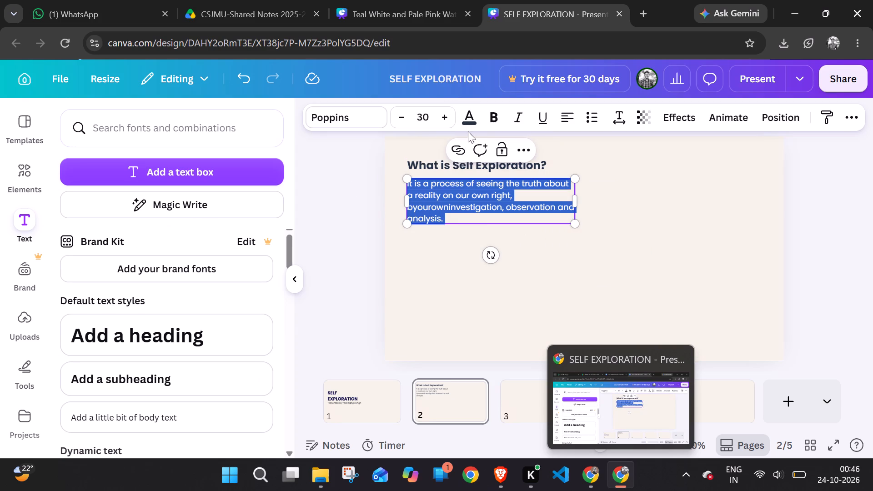
{"action": "right_click", "coordinate": [469, 119]}
{"action": "left_click", "coordinate": [469, 119]}
{"action": "left_click", "coordinate": [206, 145]}
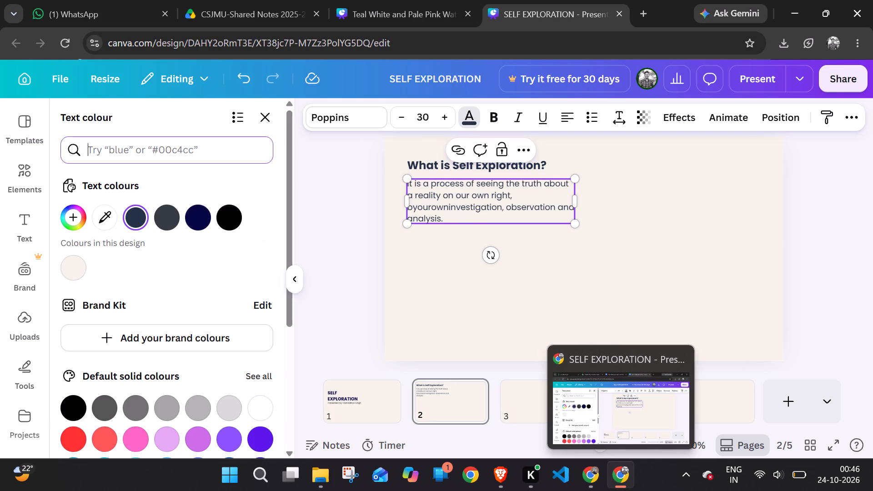
{"action": "type", "text": "dar"}
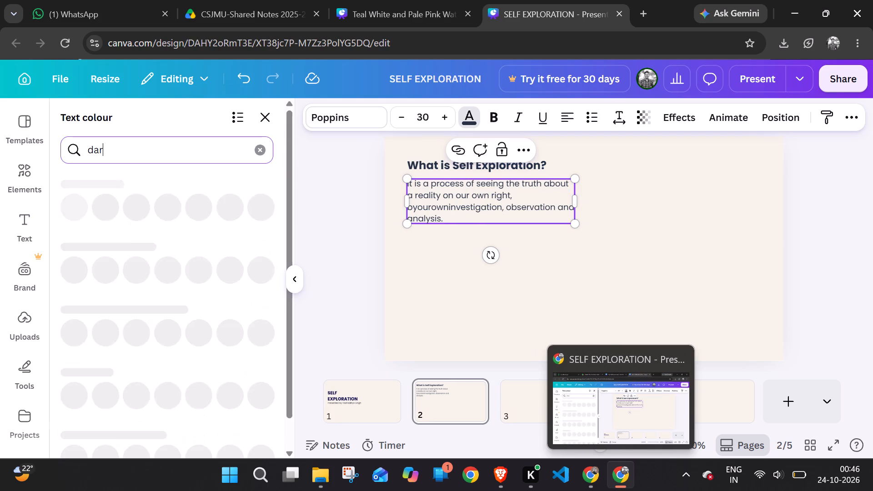
{"action": "type", "text": "k"}
{"action": "key", "text": "space"}
{"action": "type", "text": "grey"}
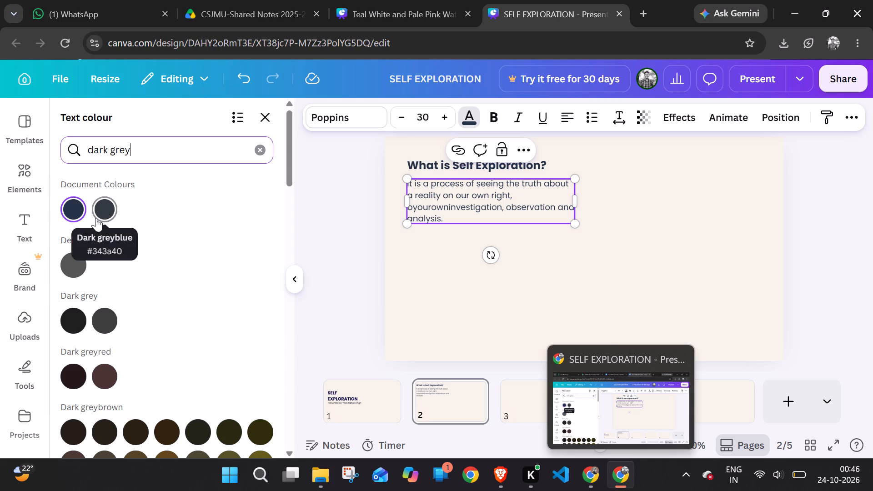
{"action": "left_click", "coordinate": [78, 258]}
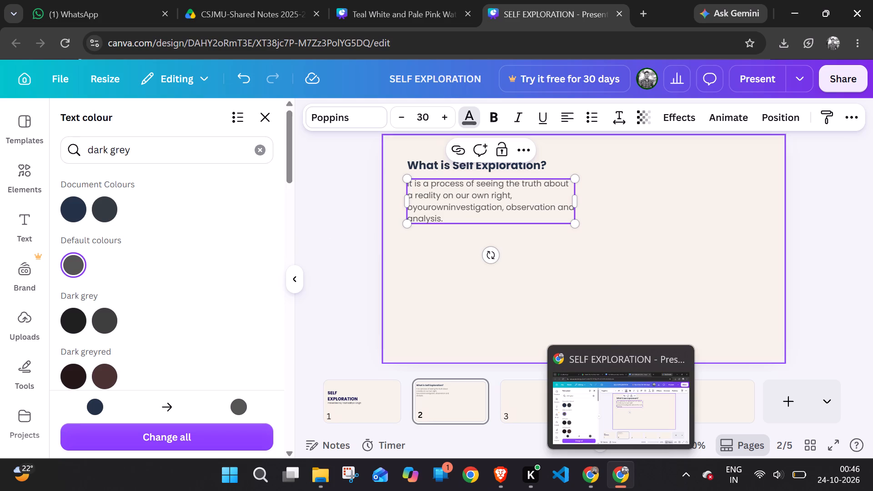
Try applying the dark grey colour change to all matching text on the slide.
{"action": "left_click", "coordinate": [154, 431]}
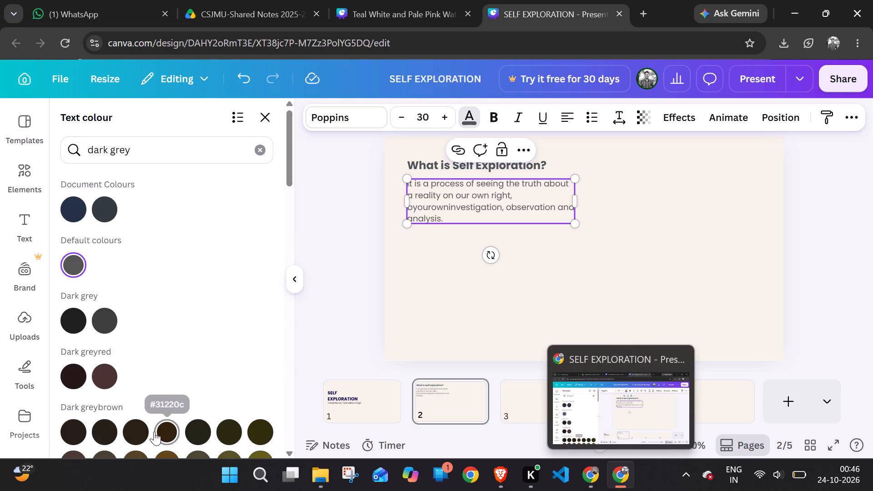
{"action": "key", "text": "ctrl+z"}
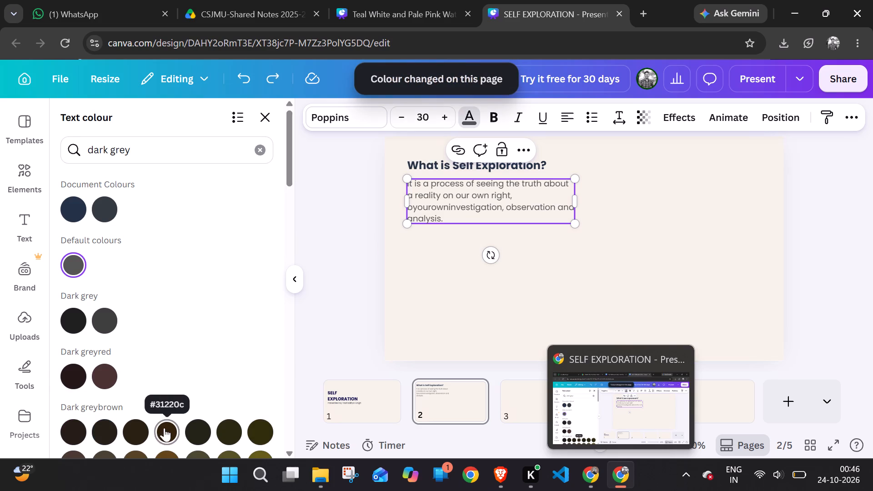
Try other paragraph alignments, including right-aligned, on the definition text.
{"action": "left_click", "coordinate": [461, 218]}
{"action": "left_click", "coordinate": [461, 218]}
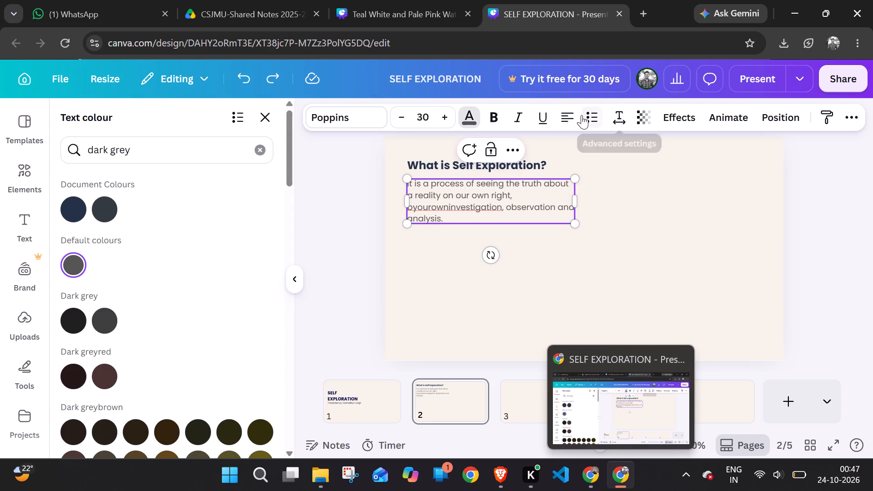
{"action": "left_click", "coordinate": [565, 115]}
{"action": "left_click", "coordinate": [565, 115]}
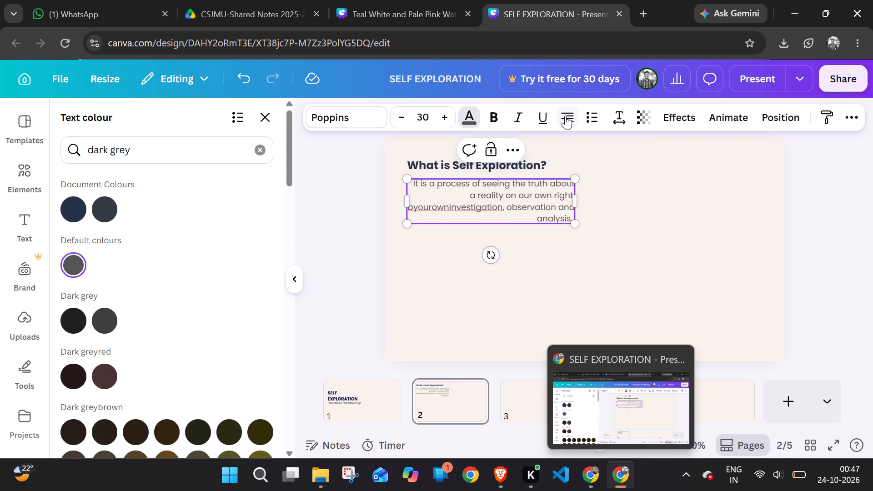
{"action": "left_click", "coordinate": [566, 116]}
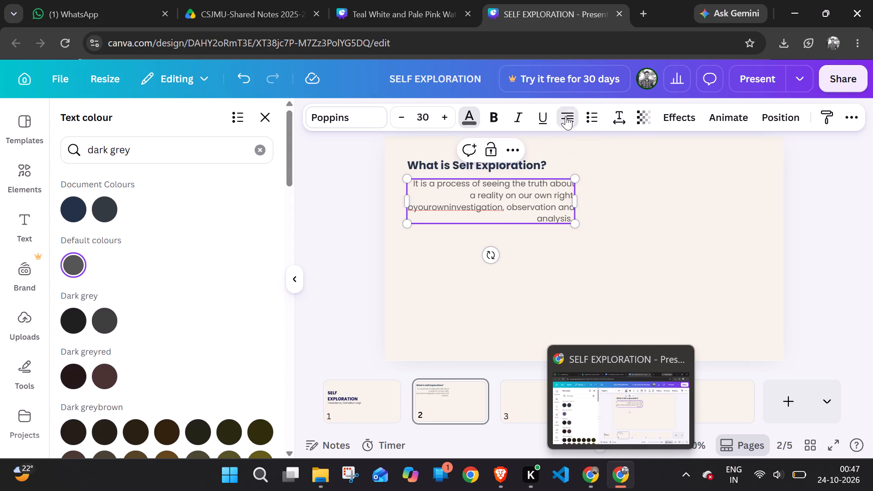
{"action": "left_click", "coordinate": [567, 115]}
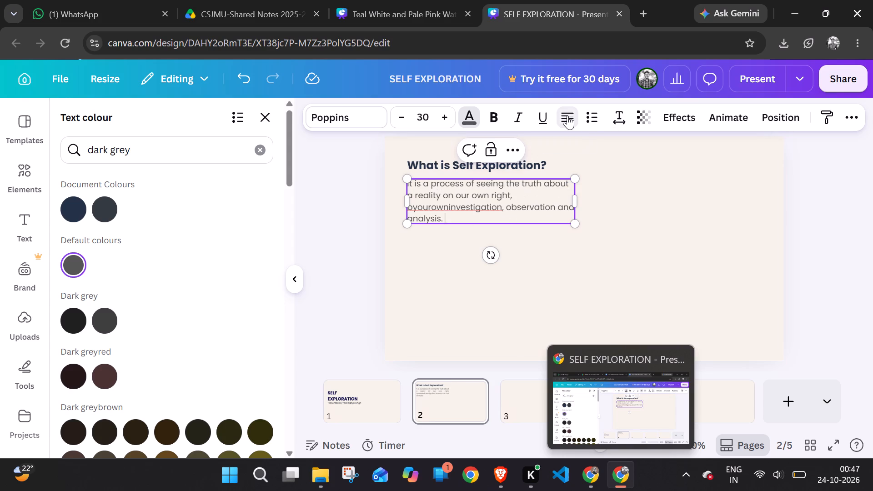
Correct the run-together word "byourowninvestigation" in the definition to read "your own investigation".
{"action": "left_click", "coordinate": [473, 208]}
{"action": "left_click", "coordinate": [417, 206]}
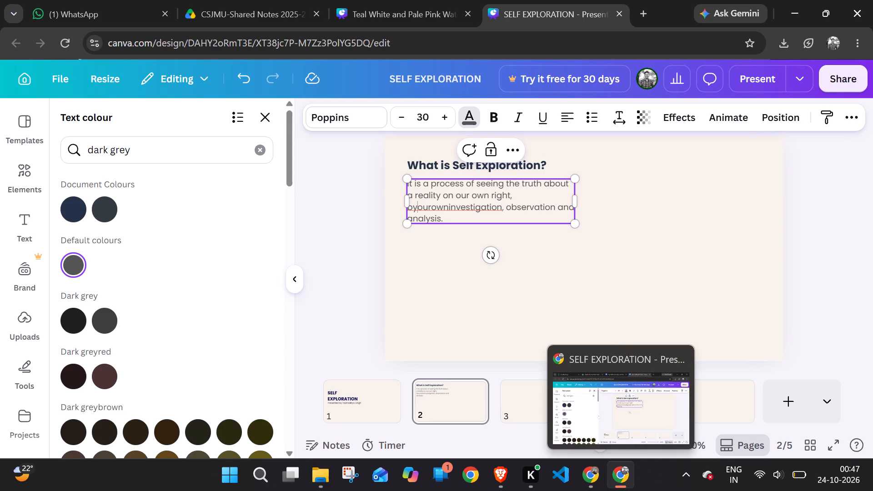
{"action": "left_click", "coordinate": [413, 206]}
{"action": "key", "text": "BackSpace"}
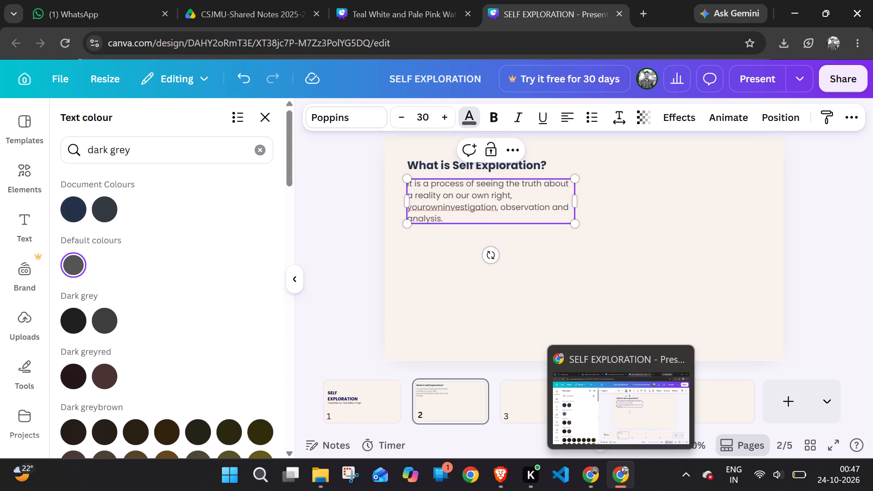
{"action": "key", "text": "Right"}
{"action": "key", "text": "Right"}
{"action": "key", "text": "Right"}
{"action": "key", "text": "Right"}
{"action": "key", "text": "space"}
{"action": "key", "text": "Right"}
{"action": "key", "text": "Right"}
{"action": "key", "text": "Right"}
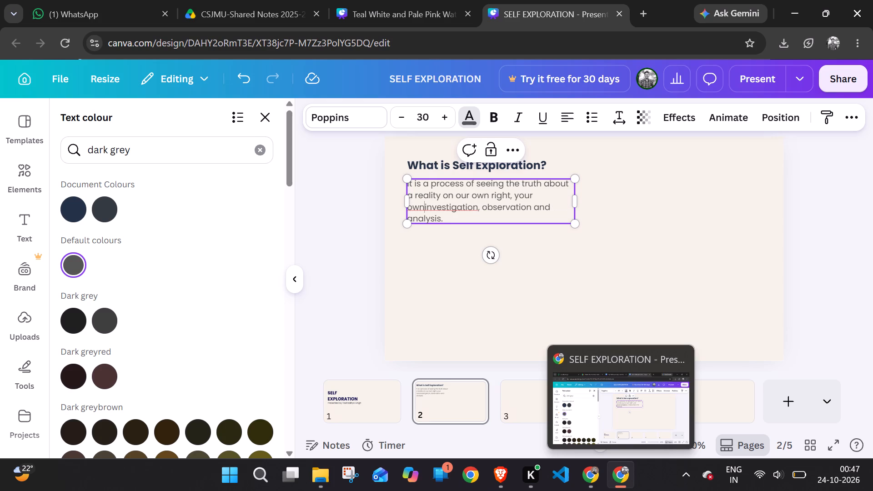
{"action": "key", "text": "space"}
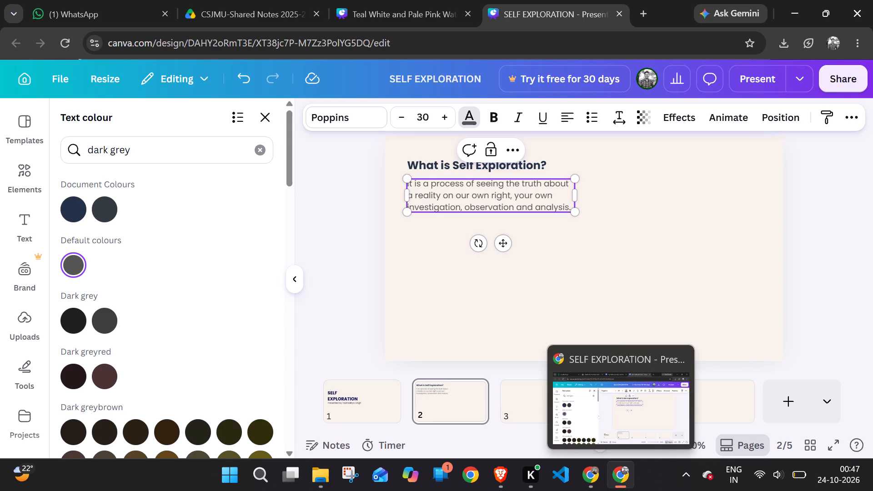
{"action": "left_click", "coordinate": [534, 208]}
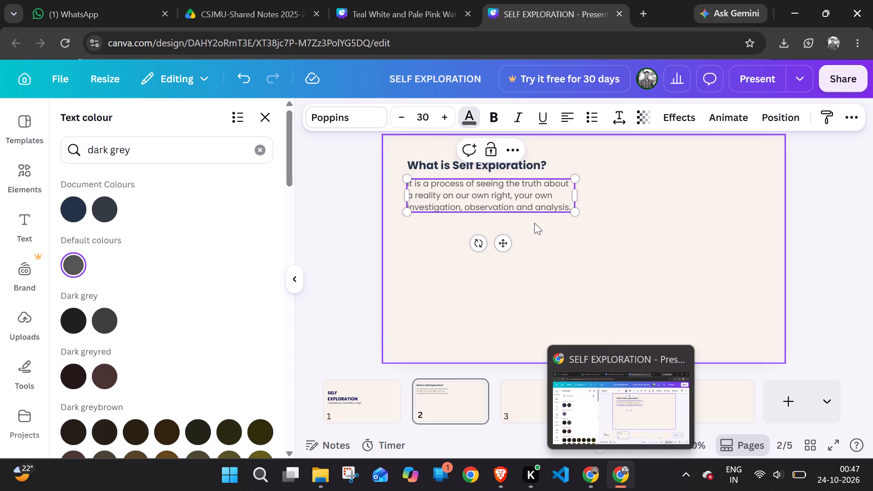
{"action": "left_click", "coordinate": [554, 253]}
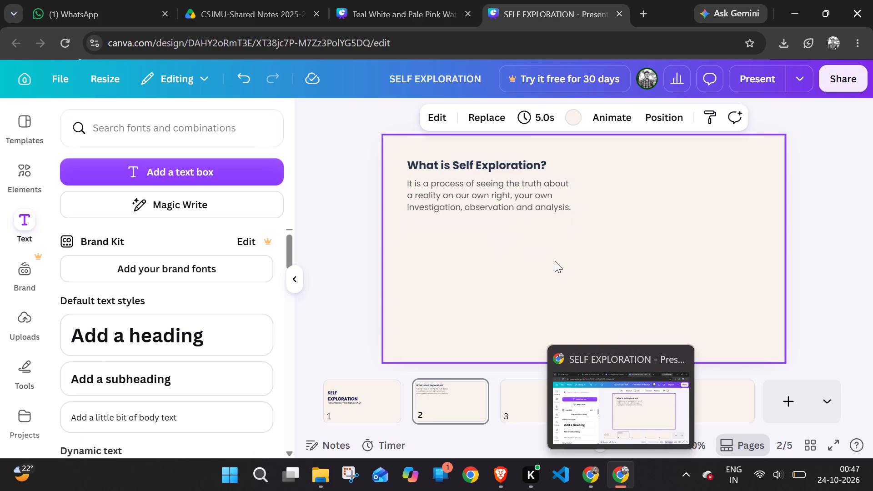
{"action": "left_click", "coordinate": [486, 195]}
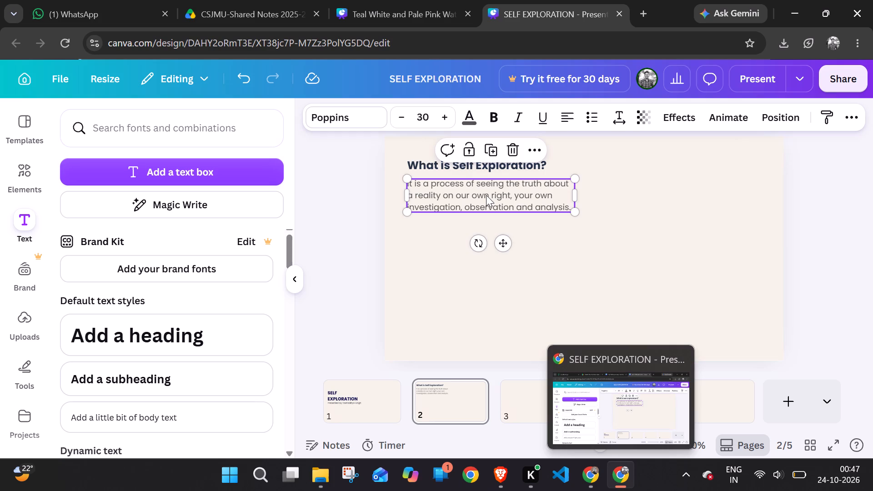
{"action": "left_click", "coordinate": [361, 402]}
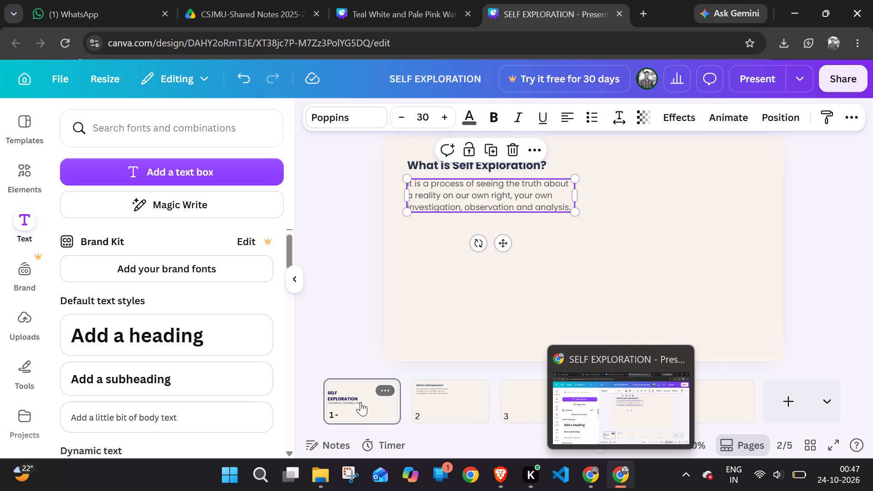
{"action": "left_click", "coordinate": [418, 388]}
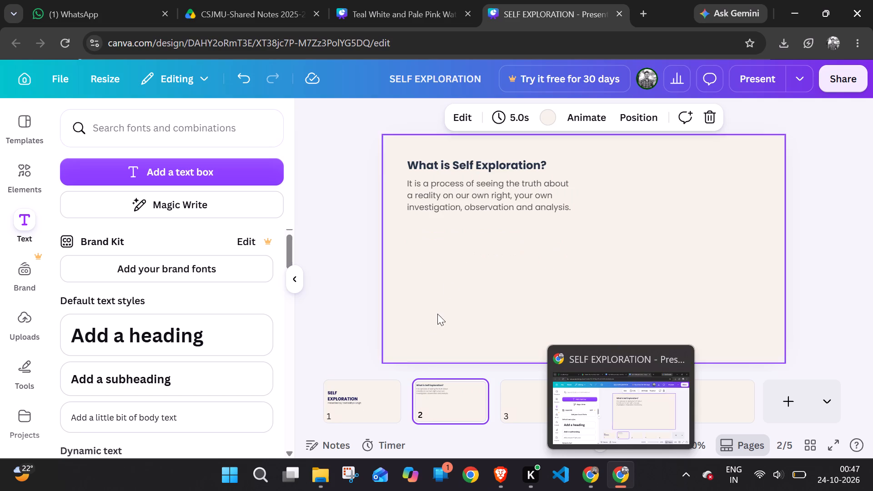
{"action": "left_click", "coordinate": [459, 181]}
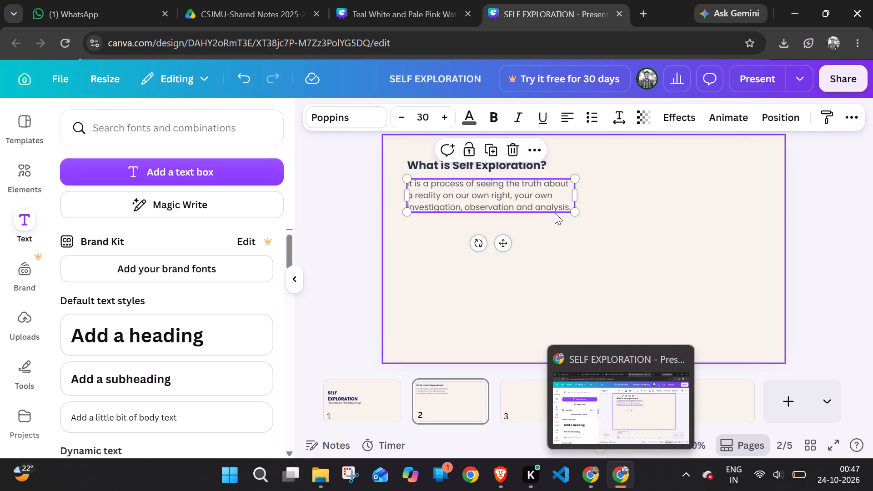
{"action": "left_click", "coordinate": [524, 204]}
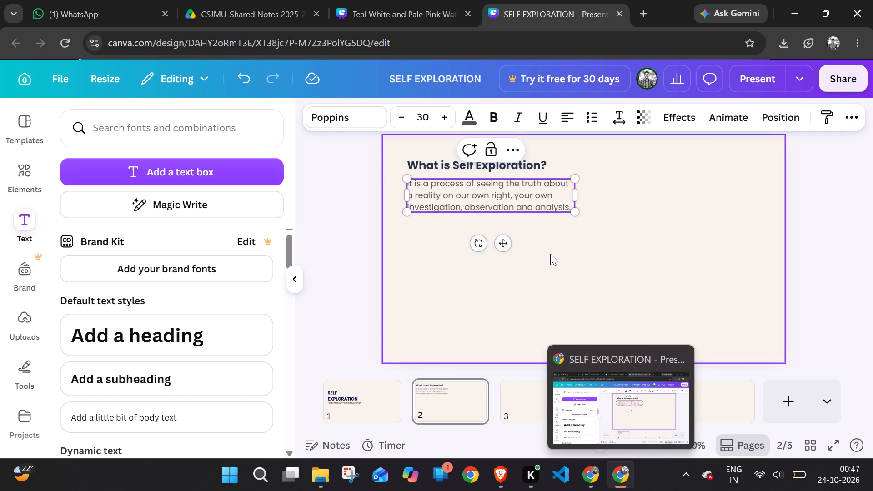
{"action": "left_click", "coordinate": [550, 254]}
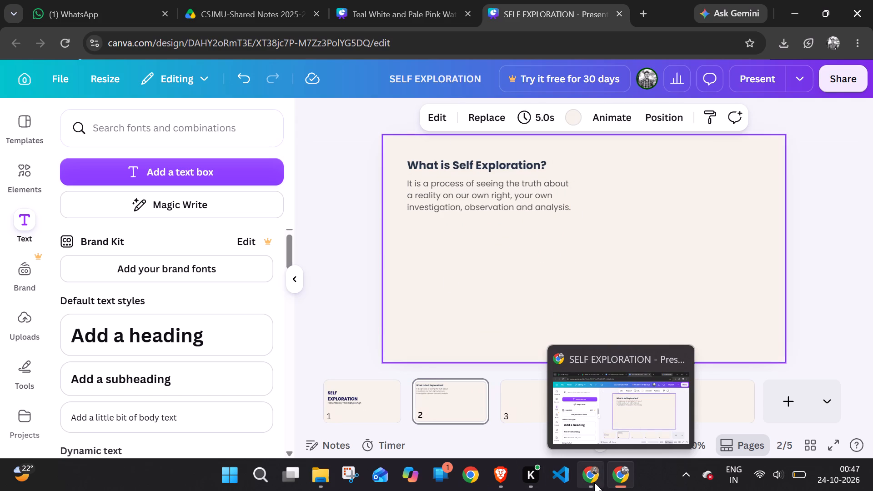
Copy the "It is a process of seeing the truth" sentence from the PDF notes and replace slide 2's definition text with it in Canva.
{"action": "left_click", "coordinate": [594, 482]}
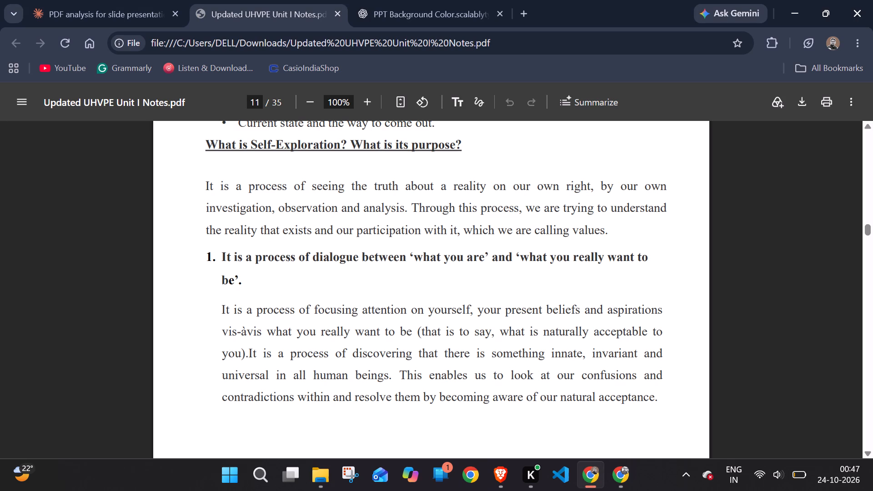
{"action": "left_click", "coordinate": [401, 208]}
{"action": "left_click_drag", "start_coordinate": [403, 209], "coordinate": [201, 185]}
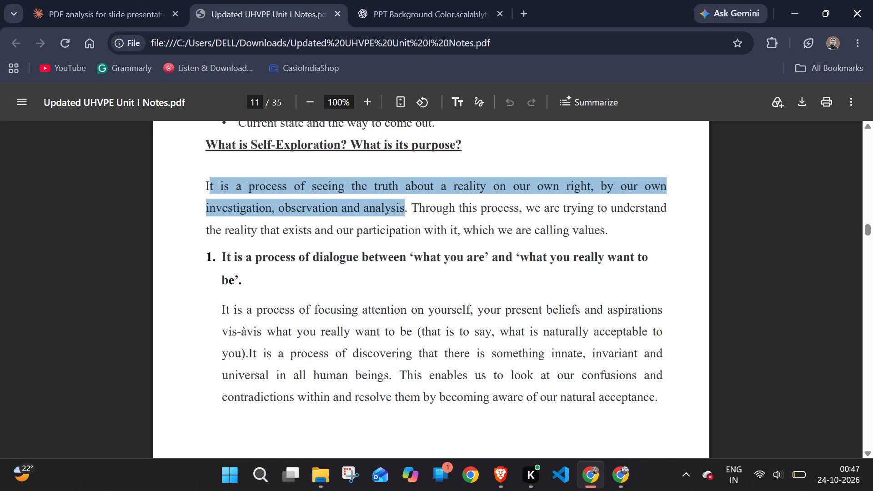
{"action": "left_click_drag", "start_coordinate": [201, 185], "coordinate": [202, 185]}
{"action": "key", "text": "ctrl+c"}
{"action": "left_click", "coordinate": [622, 480]}
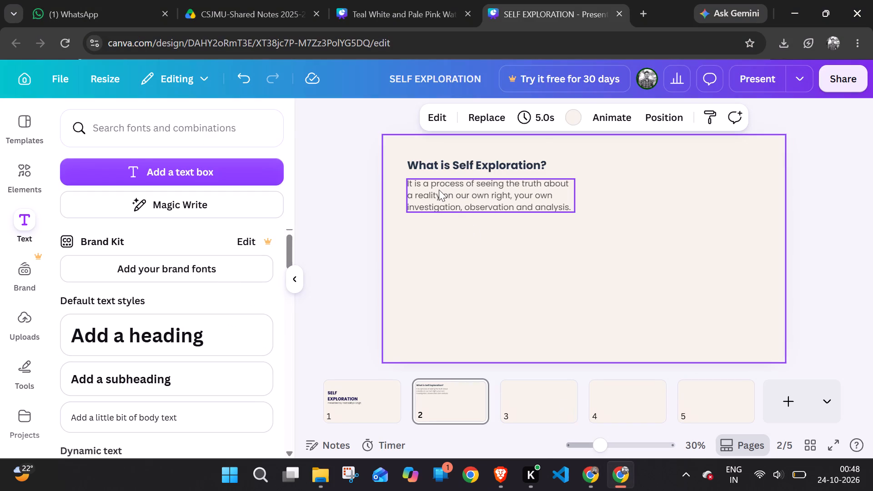
{"action": "double_click", "coordinate": [439, 190]}
{"action": "key", "text": "ctrl+a"}
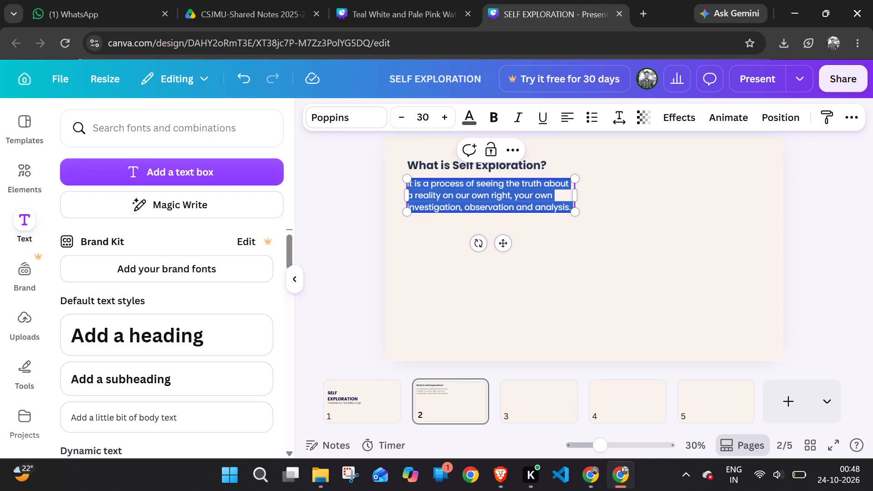
{"action": "key", "text": "ctrl+BackSpace"}
{"action": "key", "text": "ctrl+v"}
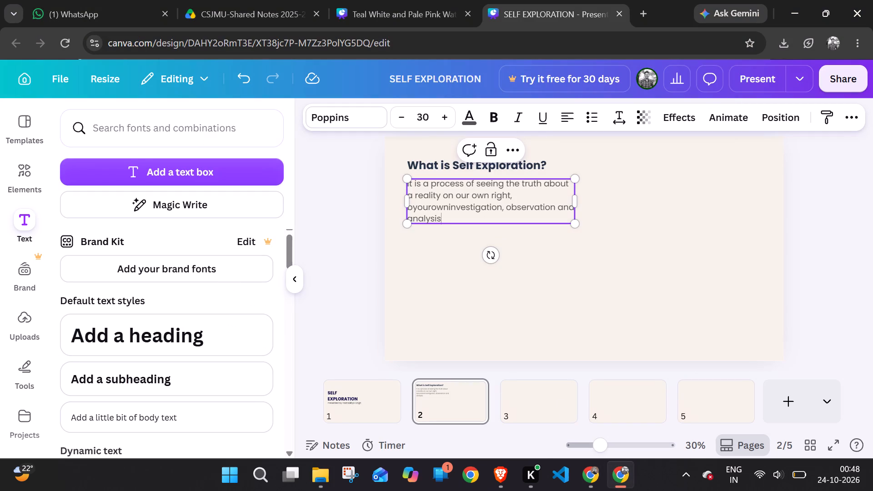
Correct the run-together words in the definition to read "by our own investigation" and end the sentence with a full stop.
{"action": "left_click", "coordinate": [430, 206]}
{"action": "left_click", "coordinate": [417, 207]}
{"action": "key", "text": "space"}
{"action": "key", "text": "Right"}
{"action": "key", "text": "Right"}
{"action": "key", "text": "Right"}
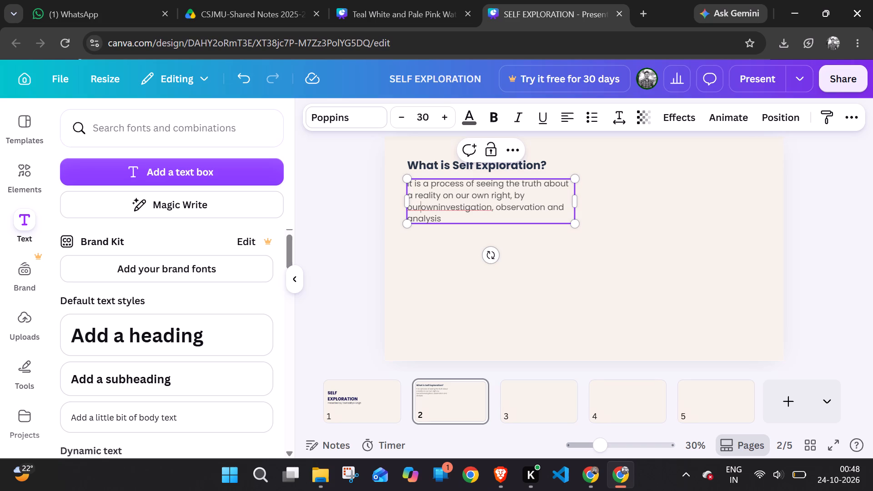
{"action": "key", "text": "space"}
{"action": "key", "text": "Right"}
{"action": "key", "text": "Right"}
{"action": "key", "text": "Right"}
{"action": "key", "text": "space"}
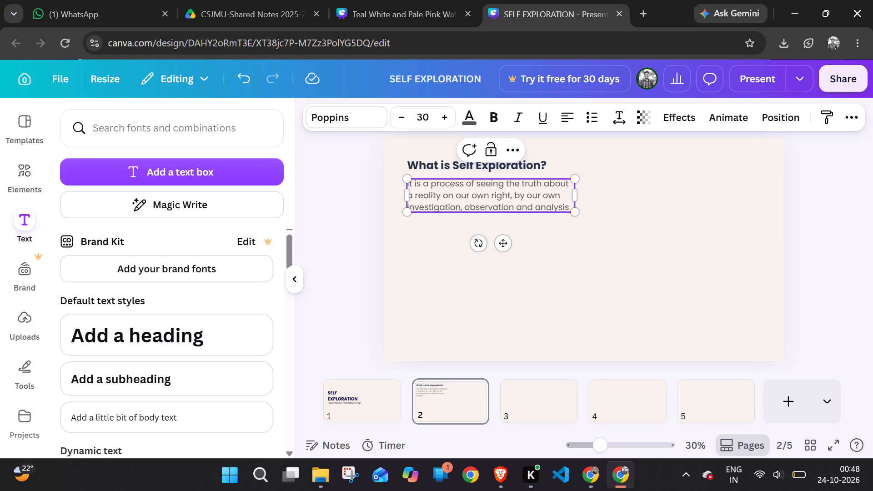
{"action": "left_click", "coordinate": [567, 205]}
{"action": "key", "text": "period"}
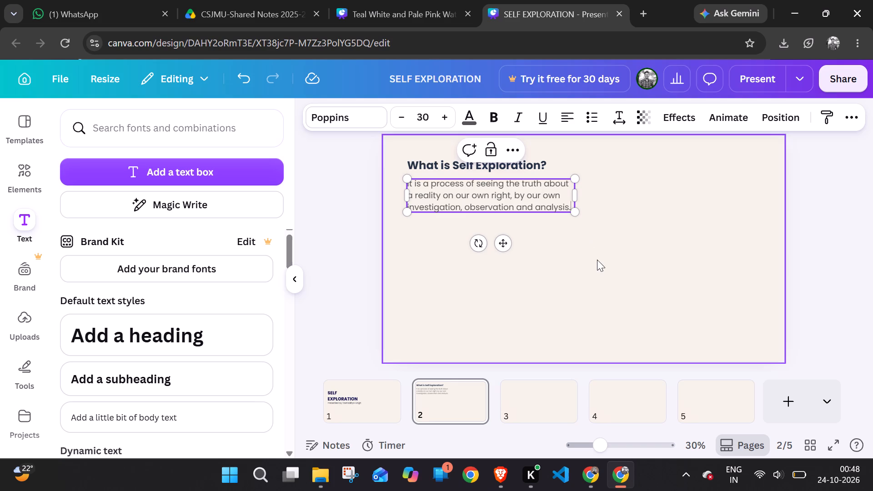
{"action": "left_click", "coordinate": [597, 260]}
{"action": "left_click", "coordinate": [597, 260]}
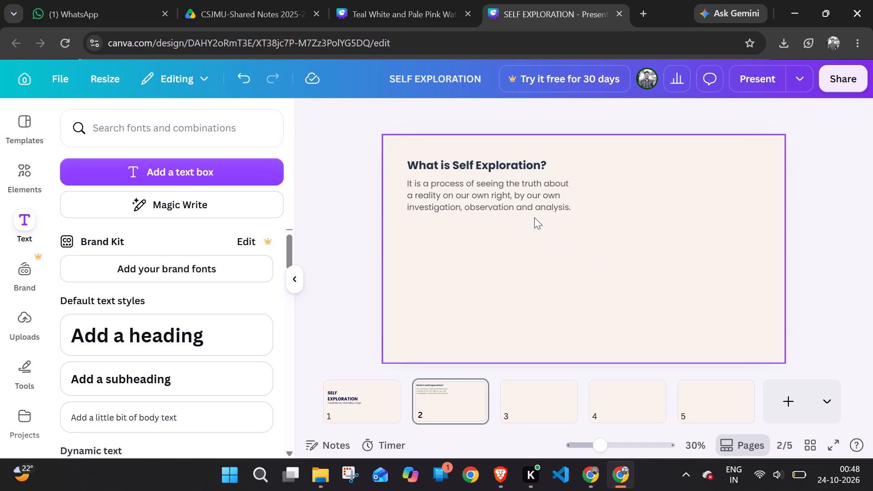
{"action": "left_click", "coordinate": [505, 209]}
{"action": "left_click", "coordinate": [595, 254]}
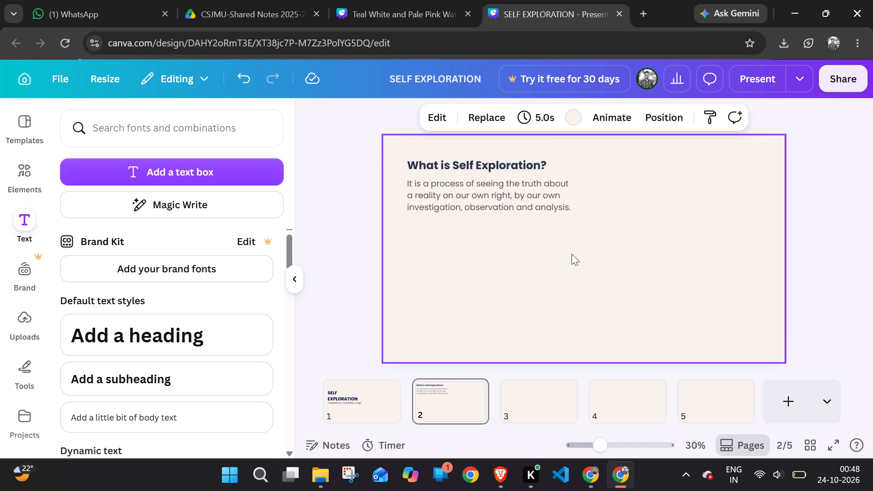
Add a new text box below the definition on slide 2 and set its font size to 40.
{"action": "left_click", "coordinate": [479, 190]}
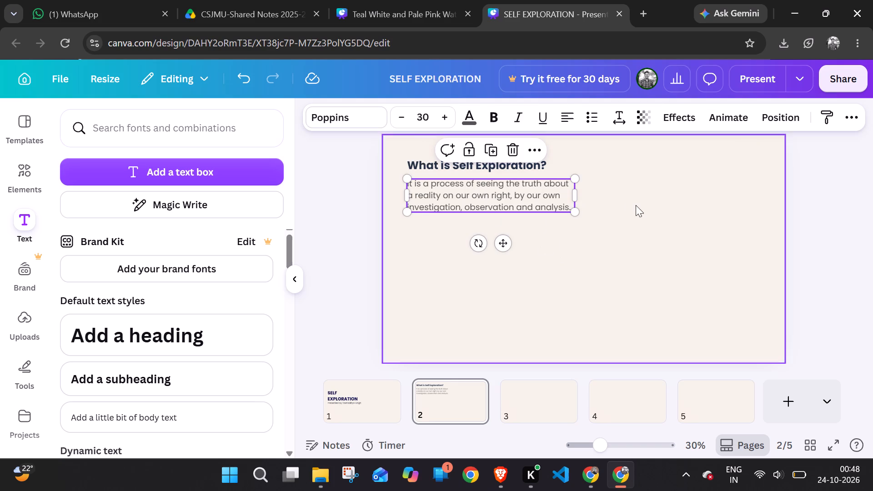
{"action": "left_click", "coordinate": [173, 174]}
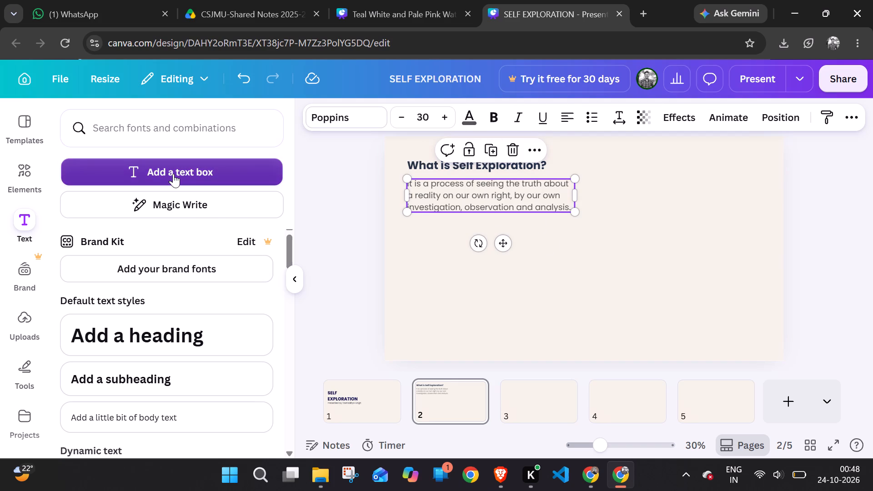
{"action": "left_click", "coordinate": [523, 258]}
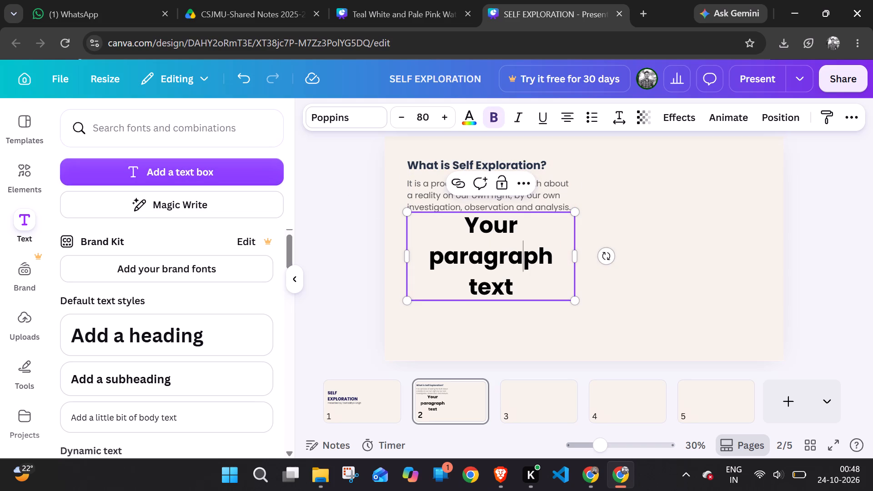
{"action": "triple_click", "coordinate": [393, 122]}
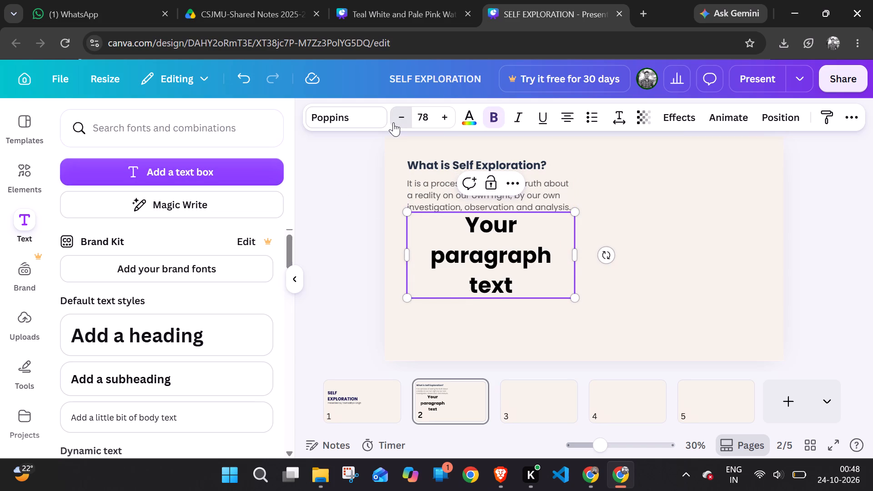
{"action": "left_click", "coordinate": [393, 122]}
{"action": "triple_click", "coordinate": [393, 122]}
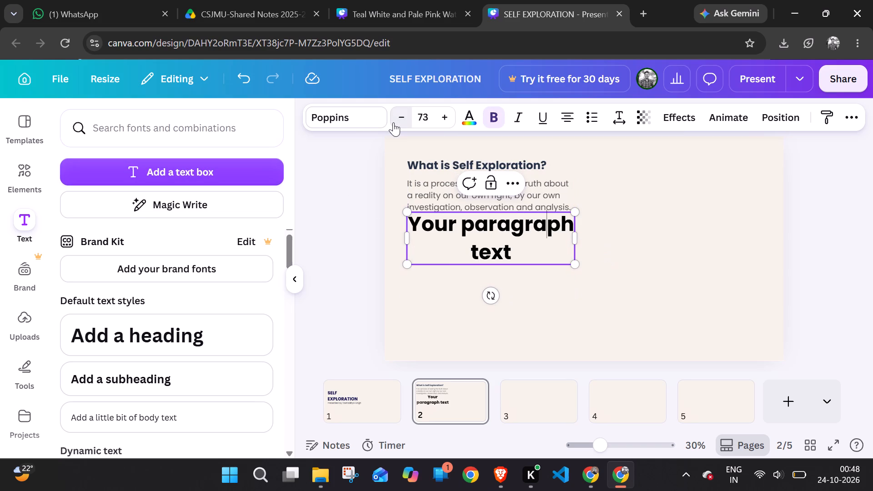
{"action": "left_click", "coordinate": [436, 114]}
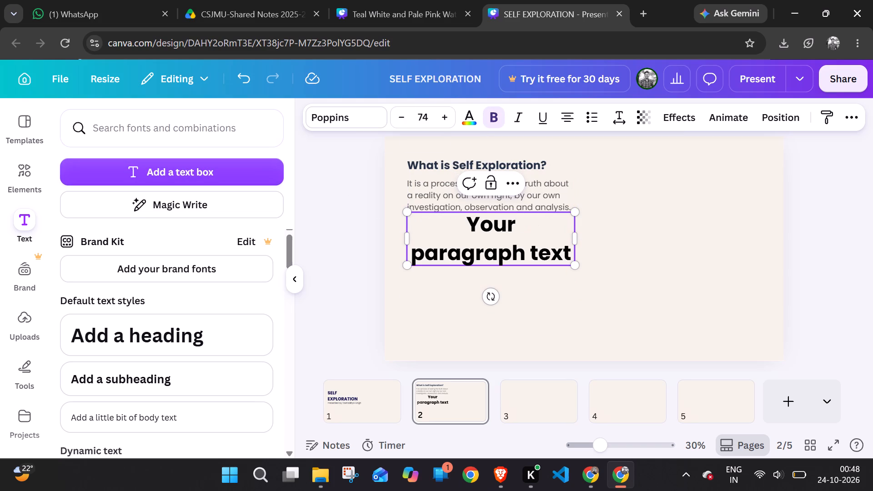
{"action": "double_click", "coordinate": [430, 114]}
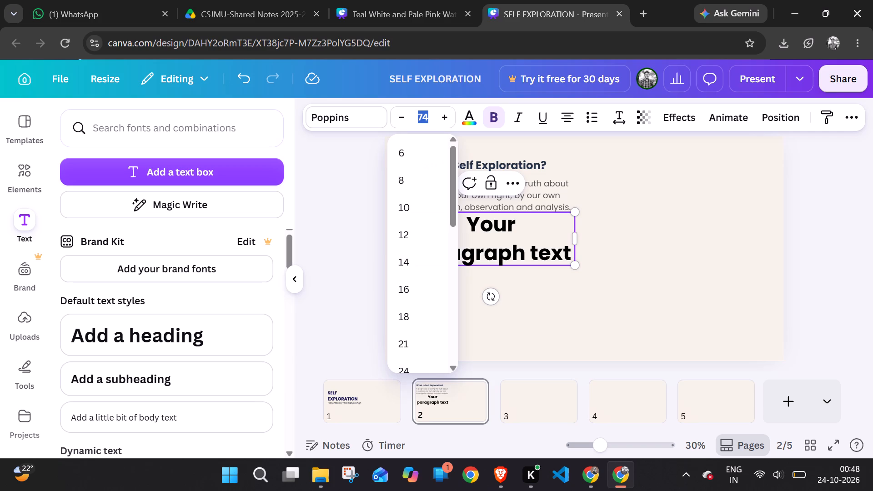
{"action": "key", "text": "BackSpace"}
{"action": "type", "text": "40"}
{"action": "key", "text": "Return"}
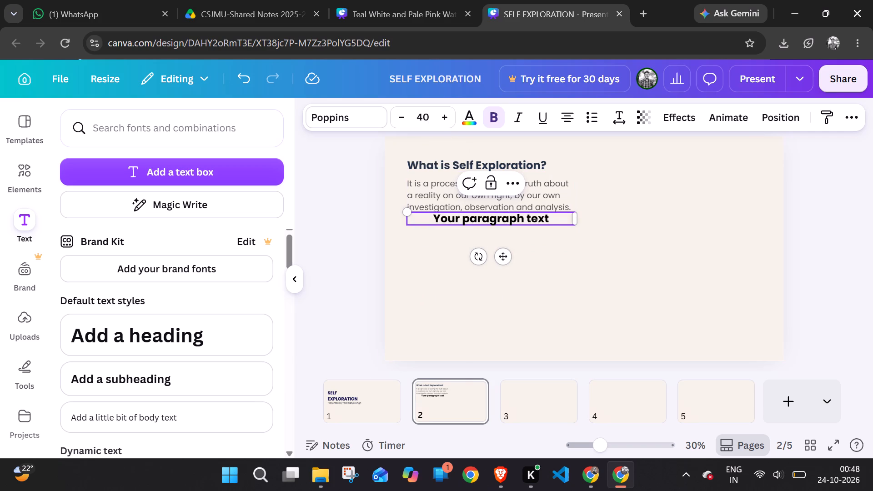
Replace the new text box's placeholder text with the heading "Purpose".
{"action": "triple_click", "coordinate": [499, 219]}
{"action": "key", "text": "BackSpace"}
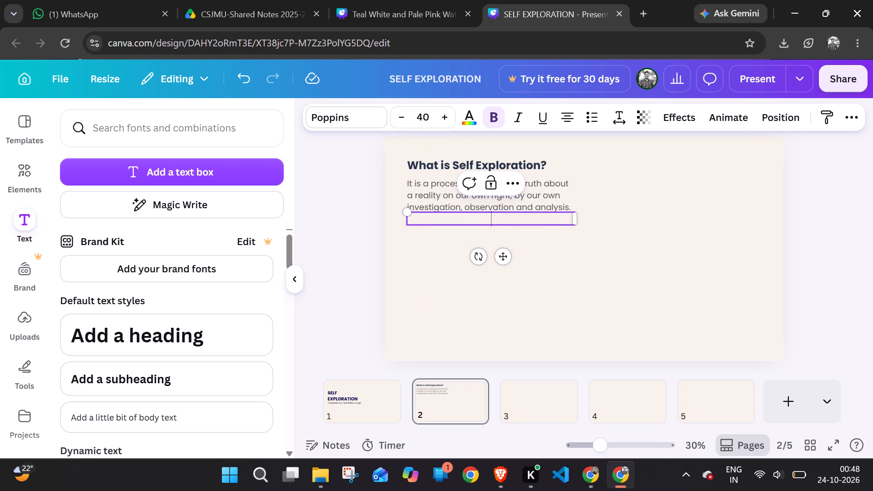
{"action": "key", "text": "shift+p"}
{"action": "type", "text": "urpose"}
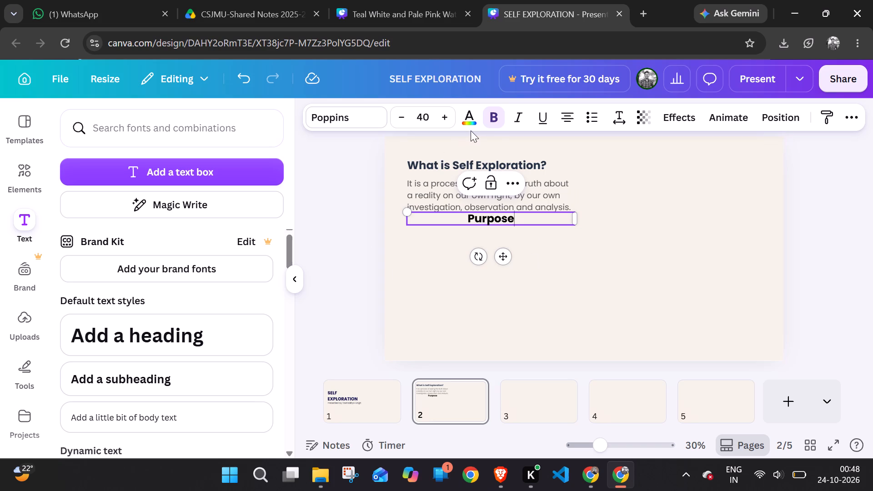
Set the "Purpose" heading's text colour to Dark greyblue #243247.
{"action": "left_click", "coordinate": [469, 119]}
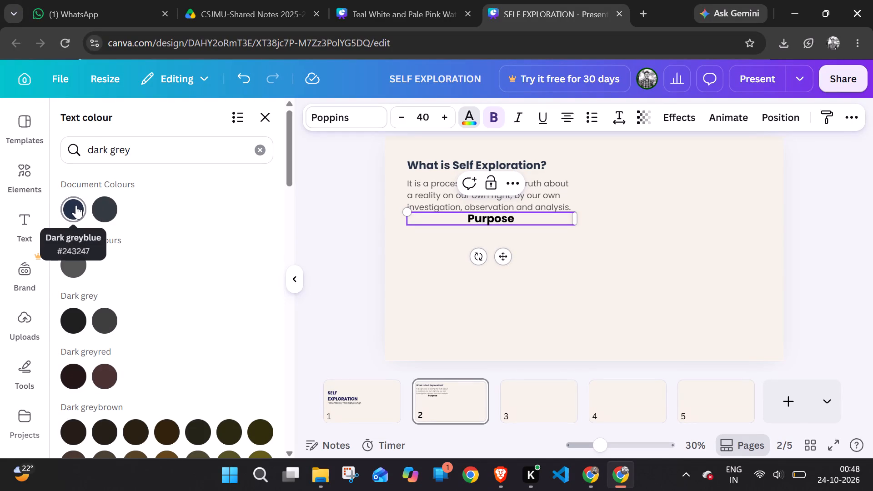
{"action": "left_click", "coordinate": [76, 205]}
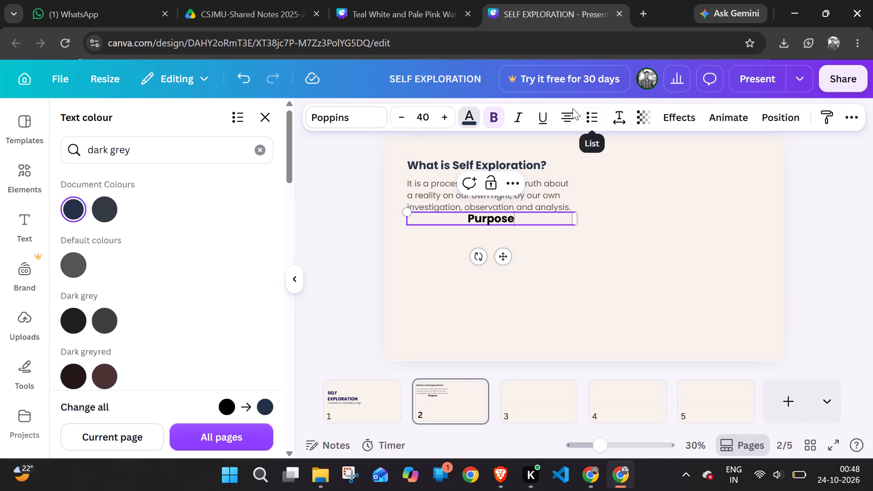
Left-align the "Purpose" heading on slide 2.
{"action": "left_click", "coordinate": [568, 115]}
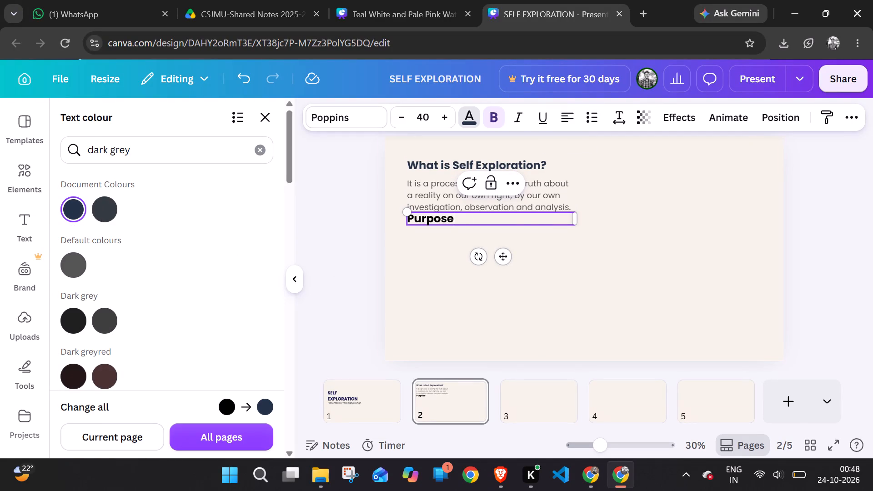
Recolour the whole "Purpose" heading with the dark grey swatch from the document colours.
{"action": "triple_click", "coordinate": [442, 219]}
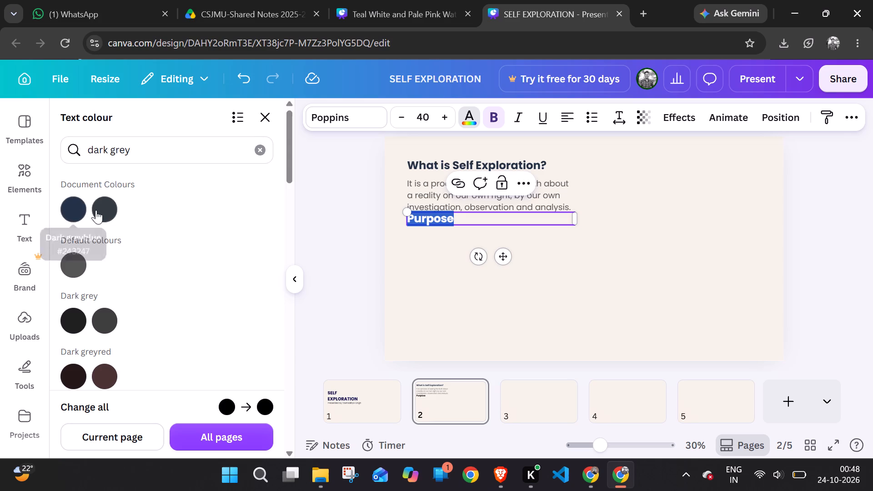
{"action": "left_click", "coordinate": [97, 210]}
{"action": "left_click", "coordinate": [97, 210]}
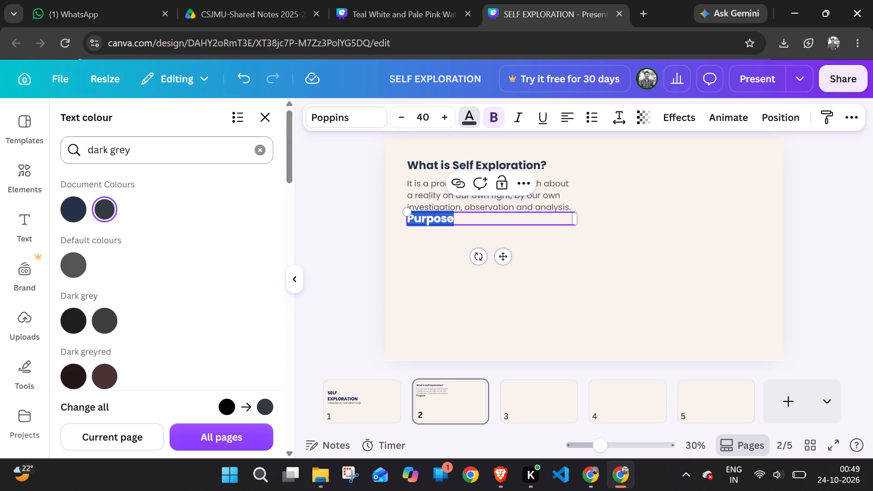
Change the text colour search to "dark blue".
{"action": "triple_click", "coordinate": [141, 151]}
{"action": "left_click", "coordinate": [141, 151]}
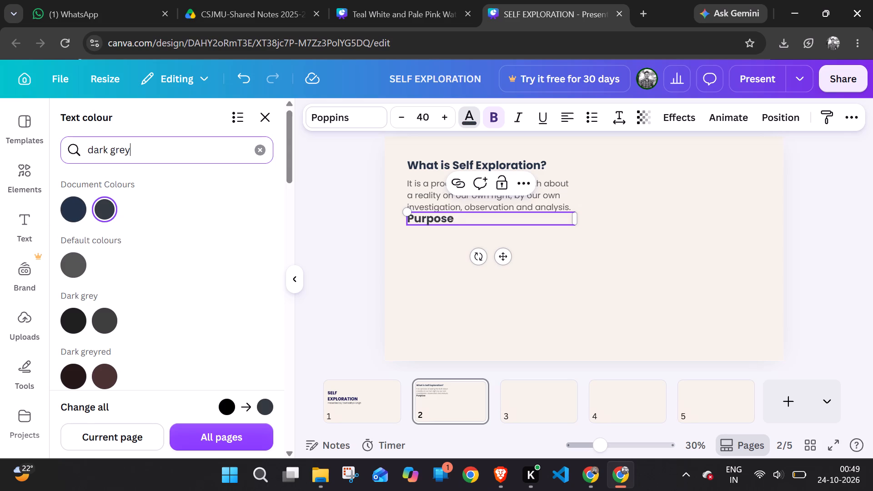
{"action": "left_click", "coordinate": [141, 151]}
{"action": "key", "text": "BackSpace"}
{"action": "key", "text": "BackSpace"}
{"action": "key", "text": "BackSpace"}
{"action": "key", "text": "BackSpace"}
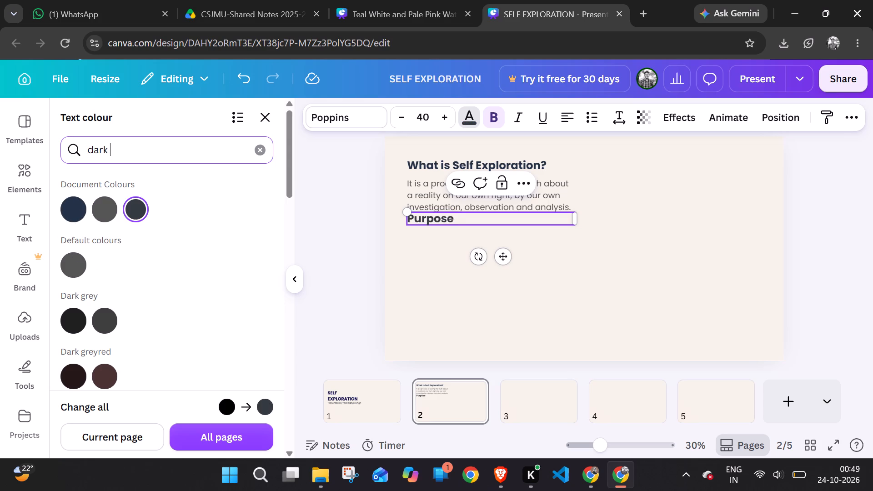
{"action": "type", "text": "blue"}
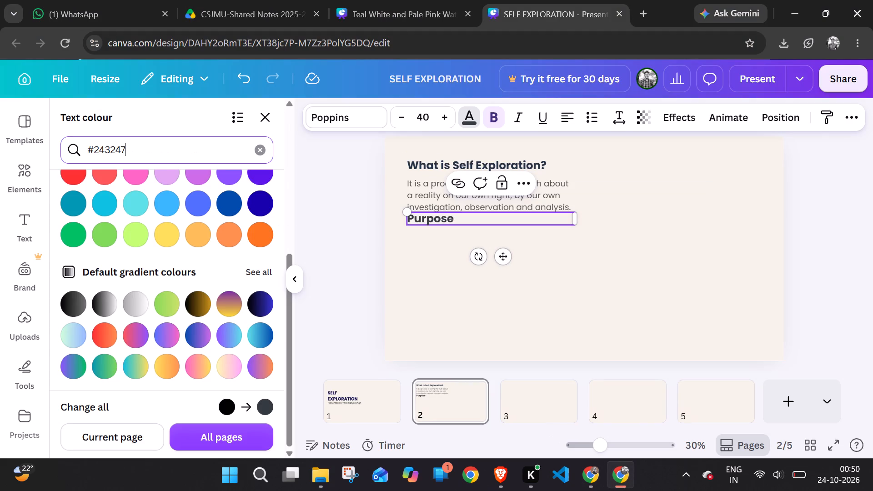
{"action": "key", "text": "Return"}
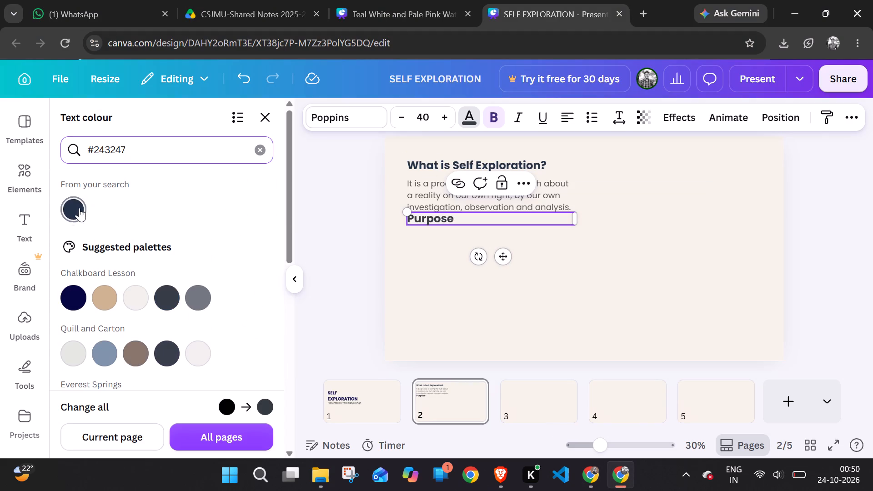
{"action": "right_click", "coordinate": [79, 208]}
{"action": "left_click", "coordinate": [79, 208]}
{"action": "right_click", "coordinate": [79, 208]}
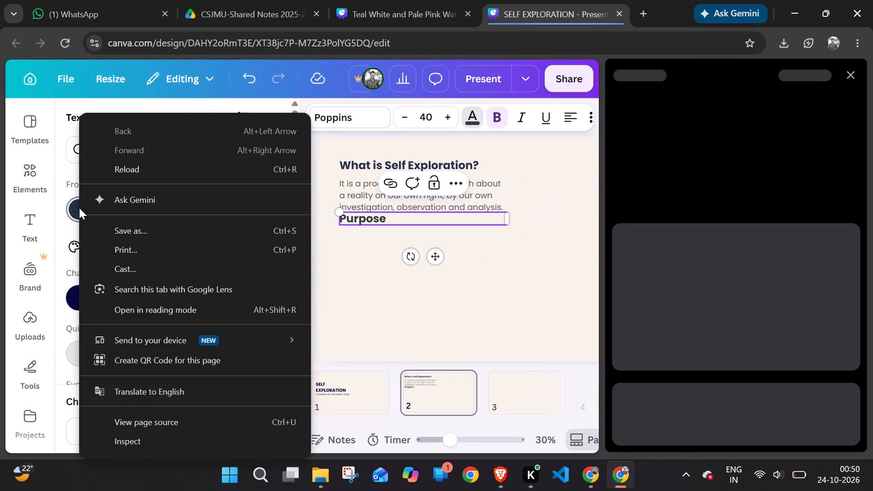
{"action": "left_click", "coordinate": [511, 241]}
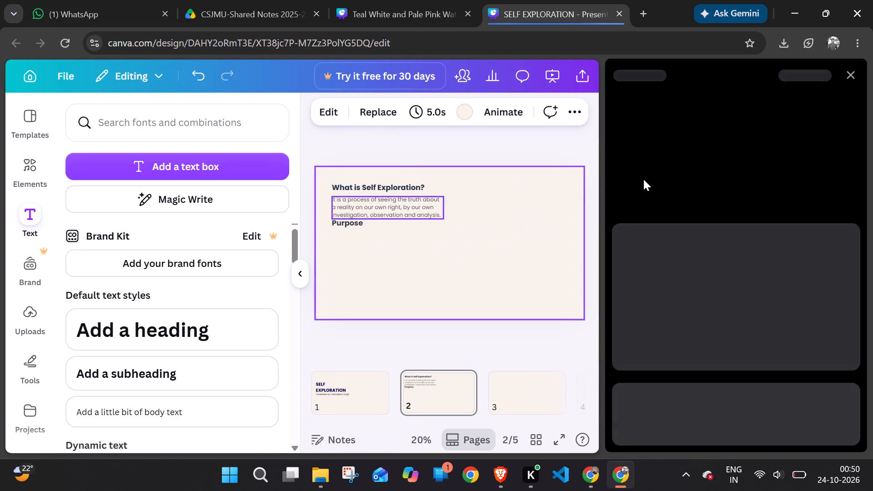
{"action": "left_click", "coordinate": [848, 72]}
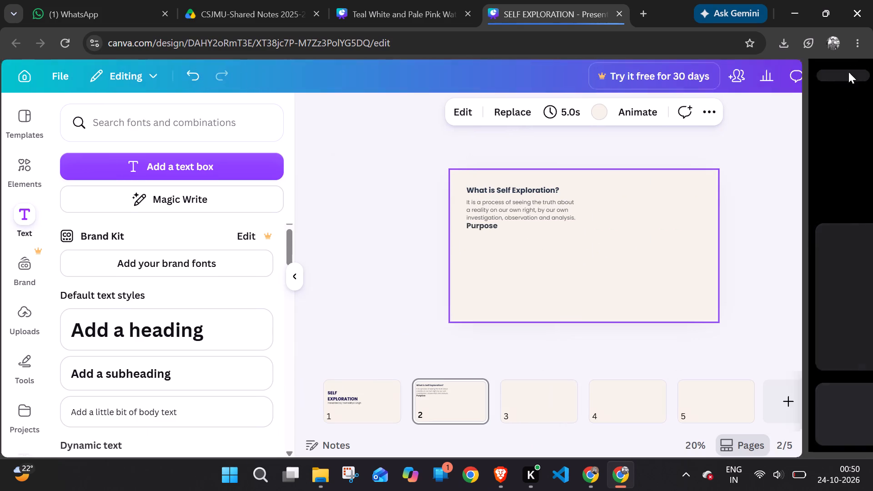
Add a new text box on slide 2 and place it directly below the "Purpose" heading, aligned with its left edge.
{"action": "left_click", "coordinate": [150, 174]}
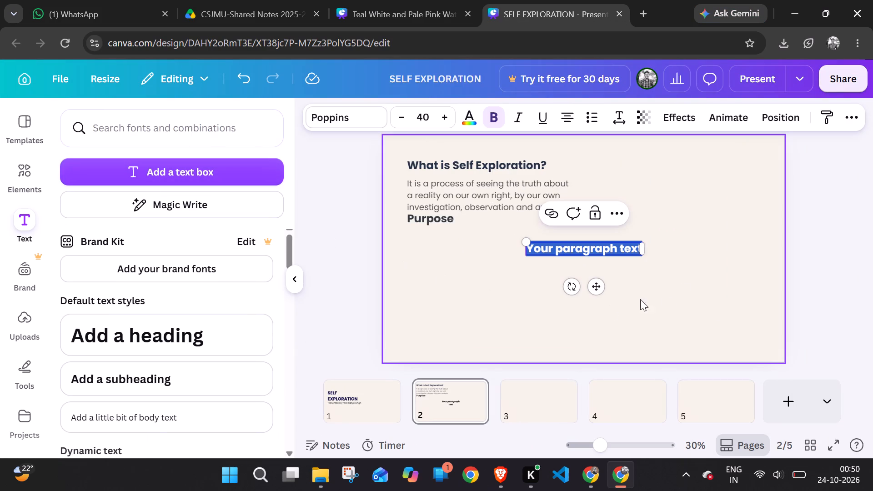
{"action": "left_click_drag", "start_coordinate": [600, 286], "coordinate": [497, 271]}
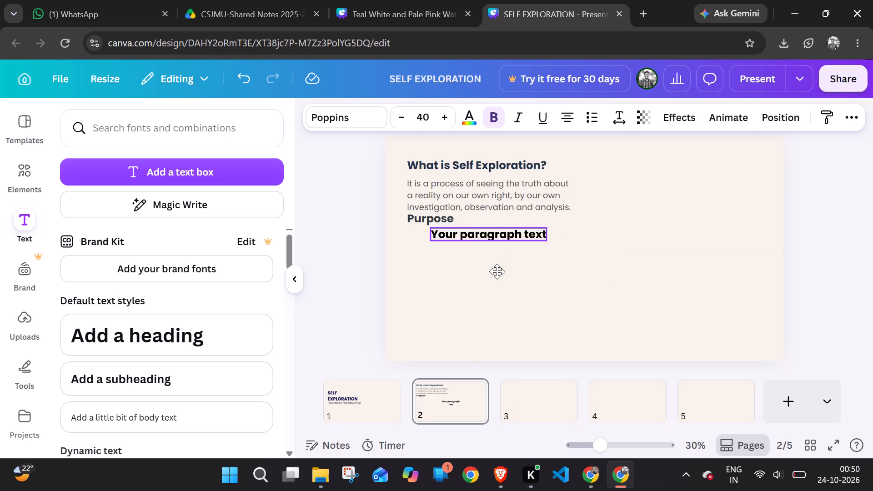
{"action": "left_click_drag", "start_coordinate": [497, 271], "coordinate": [482, 271]}
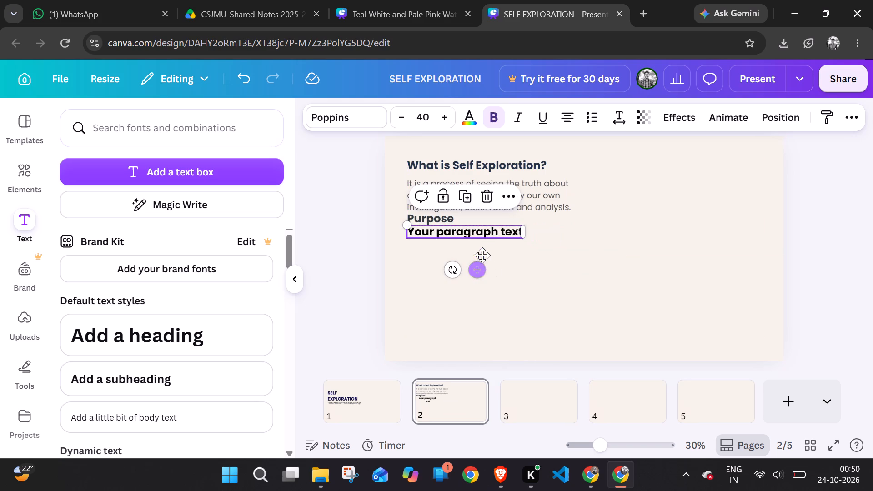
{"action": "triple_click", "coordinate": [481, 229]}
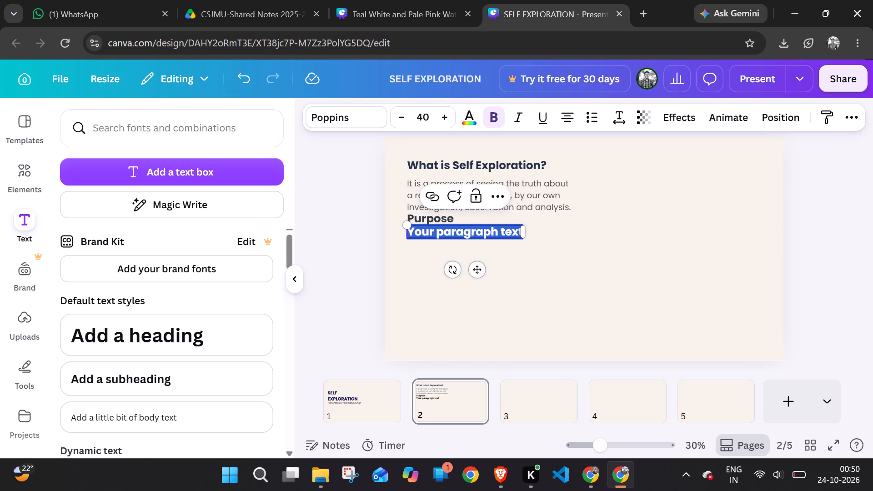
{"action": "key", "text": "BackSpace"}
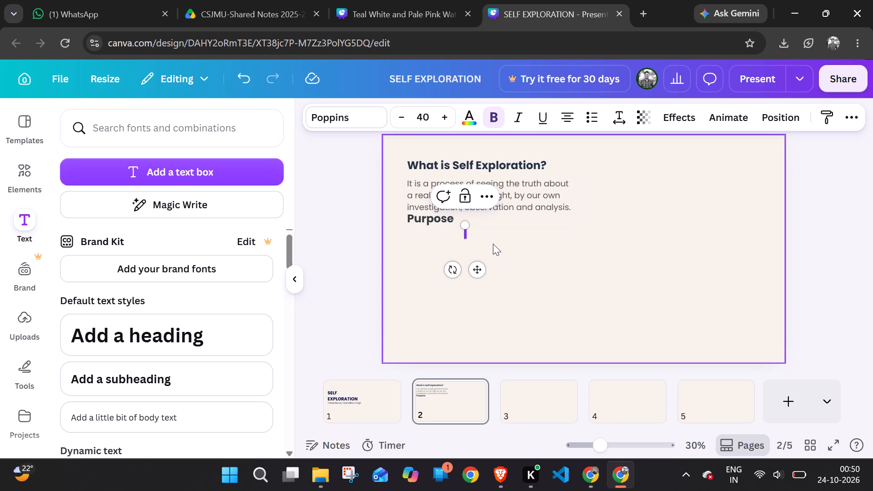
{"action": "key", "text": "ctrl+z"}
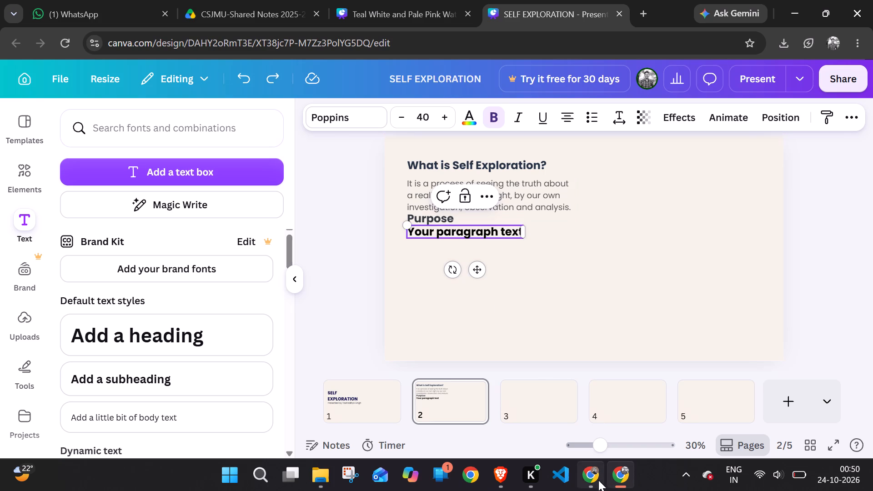
Switch to the UHVPE Unit I notes PDF and copy the sentence from "Through this process" to "which we are calling values.".
{"action": "left_click", "coordinate": [598, 480]}
{"action": "left_click", "coordinate": [257, 0]}
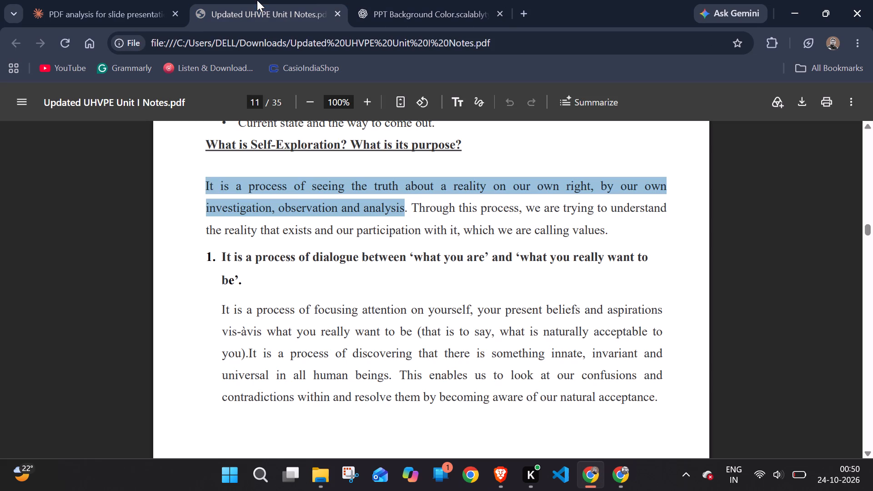
{"action": "left_click_drag", "start_coordinate": [408, 205], "coordinate": [489, 231]}
{"action": "left_click", "coordinate": [489, 231]}
{"action": "left_click_drag", "start_coordinate": [416, 206], "coordinate": [606, 225]}
{"action": "left_click", "coordinate": [606, 225]}
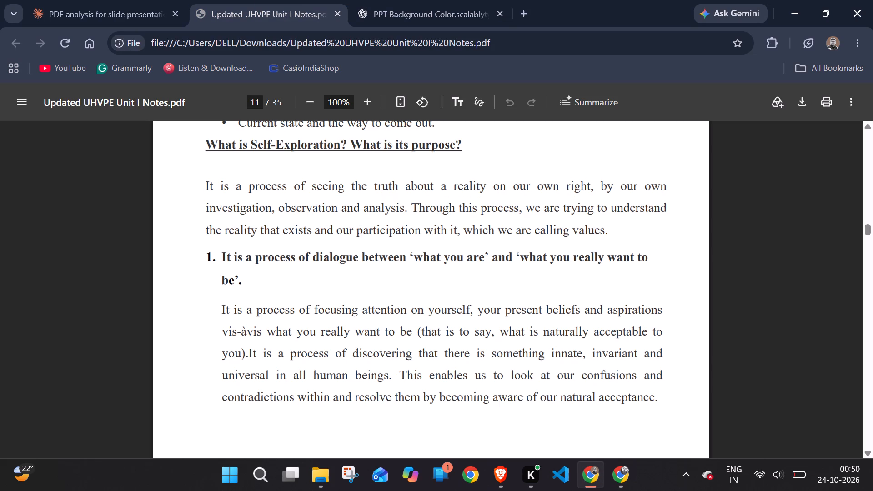
{"action": "left_click_drag", "start_coordinate": [606, 225], "coordinate": [412, 205]}
{"action": "left_click_drag", "start_coordinate": [412, 205], "coordinate": [589, 230]}
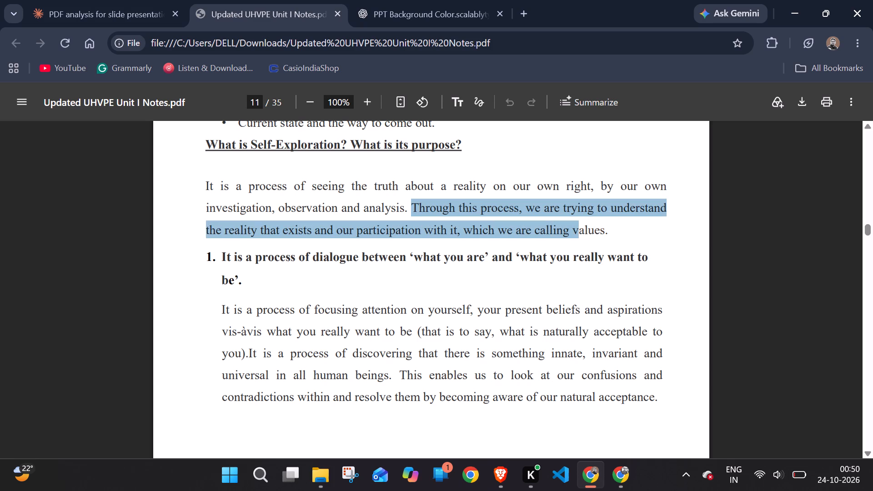
{"action": "left_click_drag", "start_coordinate": [589, 230], "coordinate": [608, 231]}
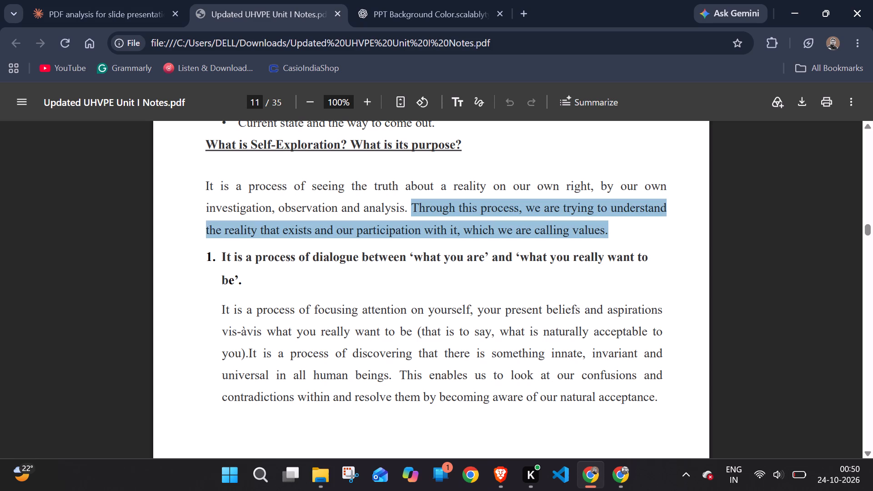
{"action": "key", "text": "ctrl+c"}
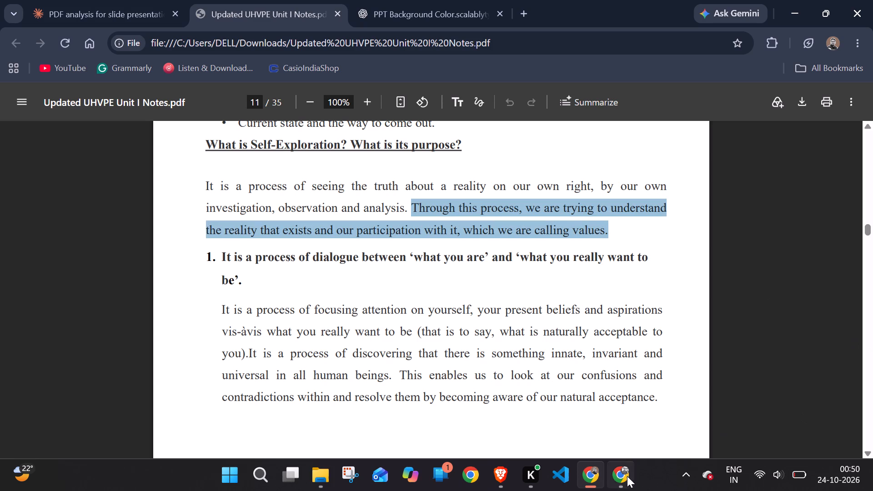
Return to the Canva deck and replace the placeholder text below the "Purpose" heading with the copied sentence.
{"action": "left_click", "coordinate": [624, 478]}
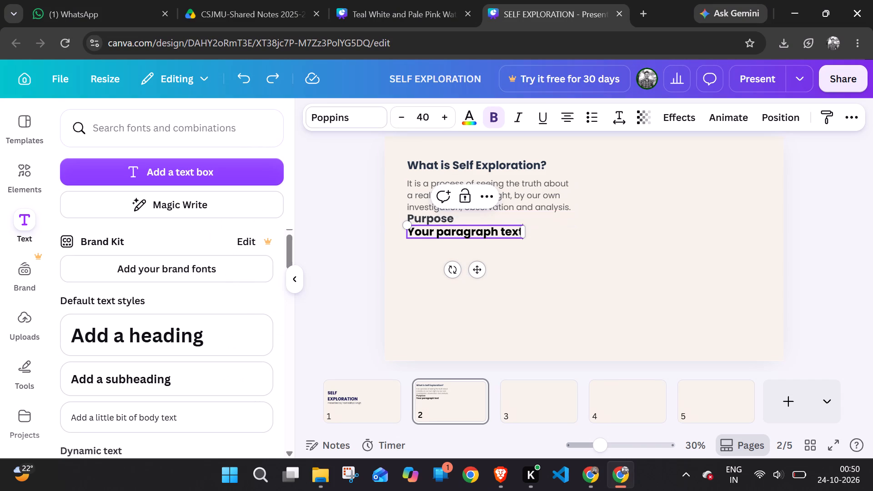
{"action": "left_click", "coordinate": [462, 238]}
{"action": "triple_click", "coordinate": [462, 238]}
{"action": "double_click", "coordinate": [462, 238]}
{"action": "left_click_drag", "start_coordinate": [462, 238], "coordinate": [448, 229]}
{"action": "left_click", "coordinate": [448, 229]}
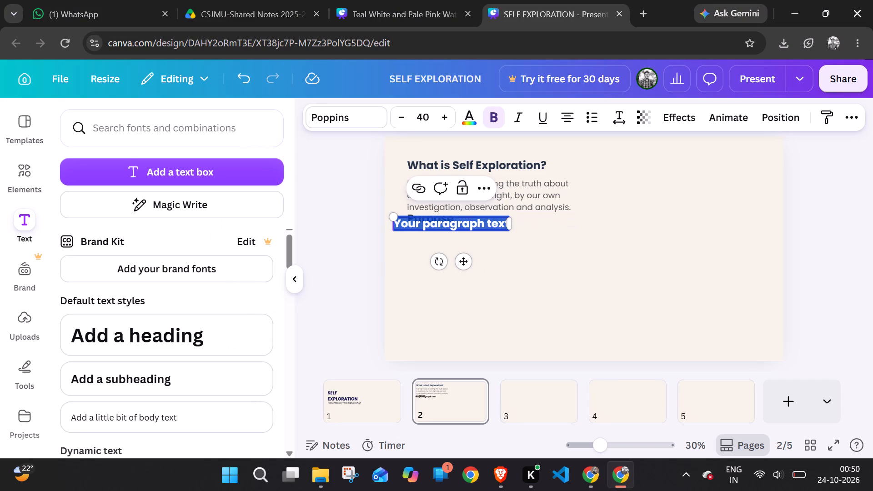
{"action": "key", "text": "ctrl+z"}
{"action": "left_click", "coordinate": [448, 229]}
{"action": "double_click", "coordinate": [448, 229]}
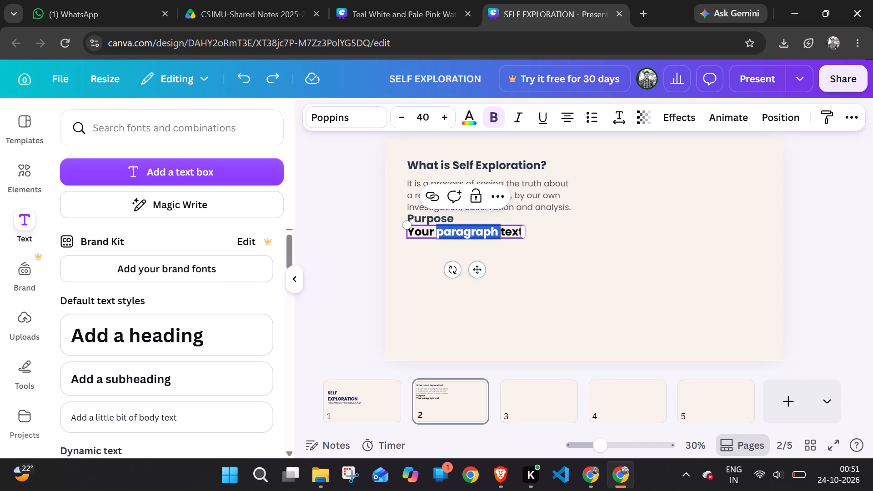
{"action": "triple_click", "coordinate": [448, 229]}
{"action": "key", "text": "BackSpace"}
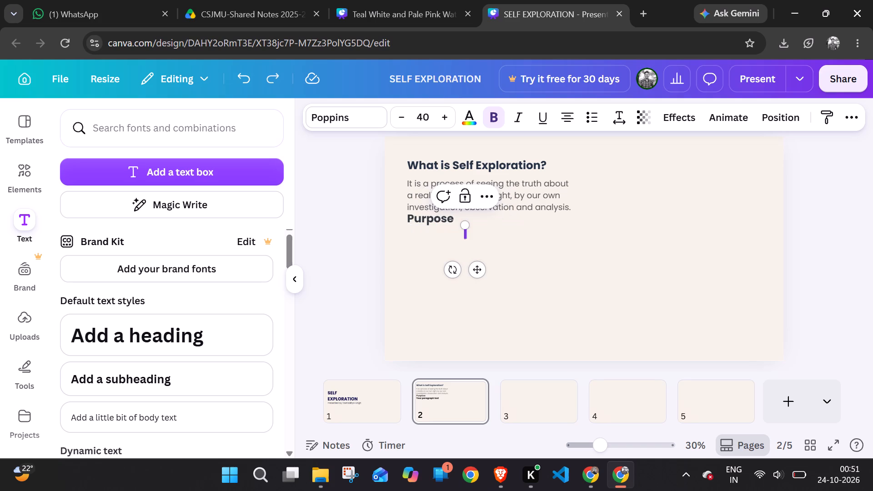
{"action": "key", "text": "ctrl+v"}
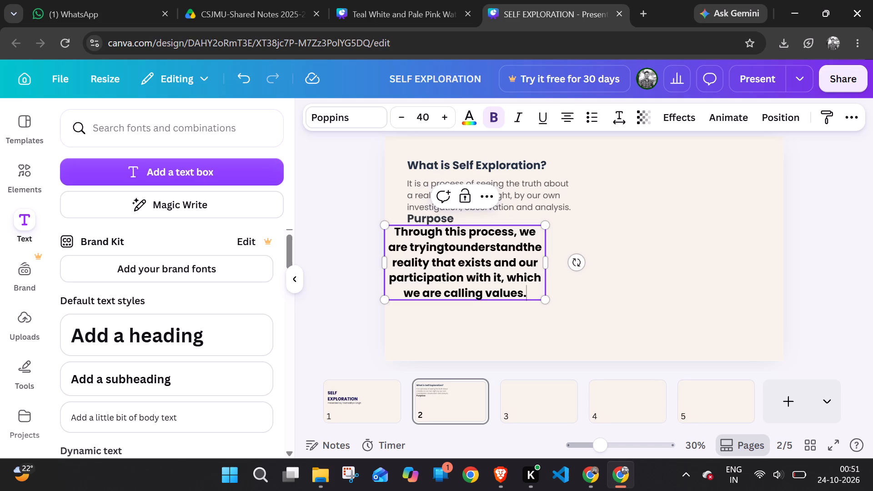